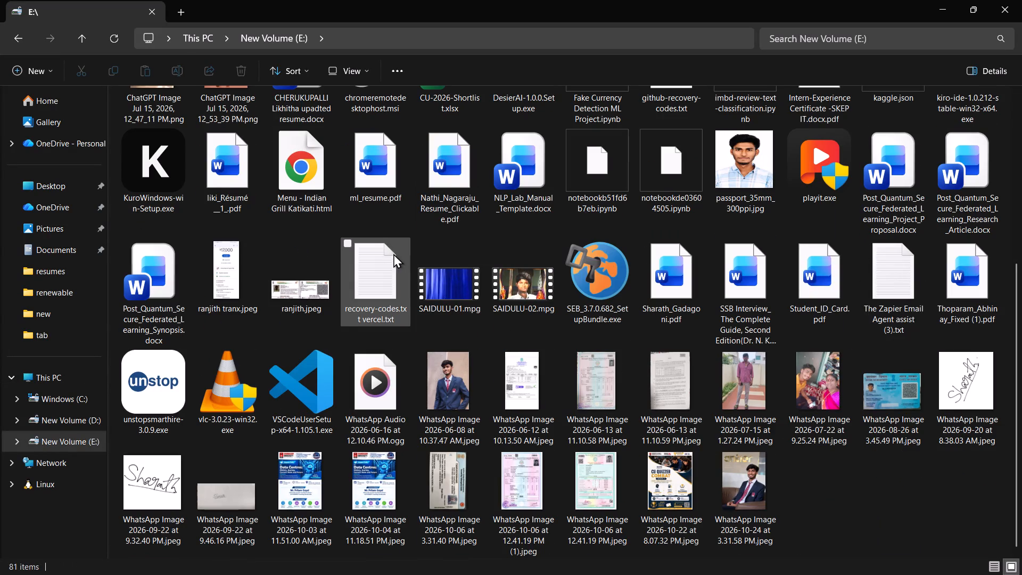
pyautogui.scroll(3, 720, 306)
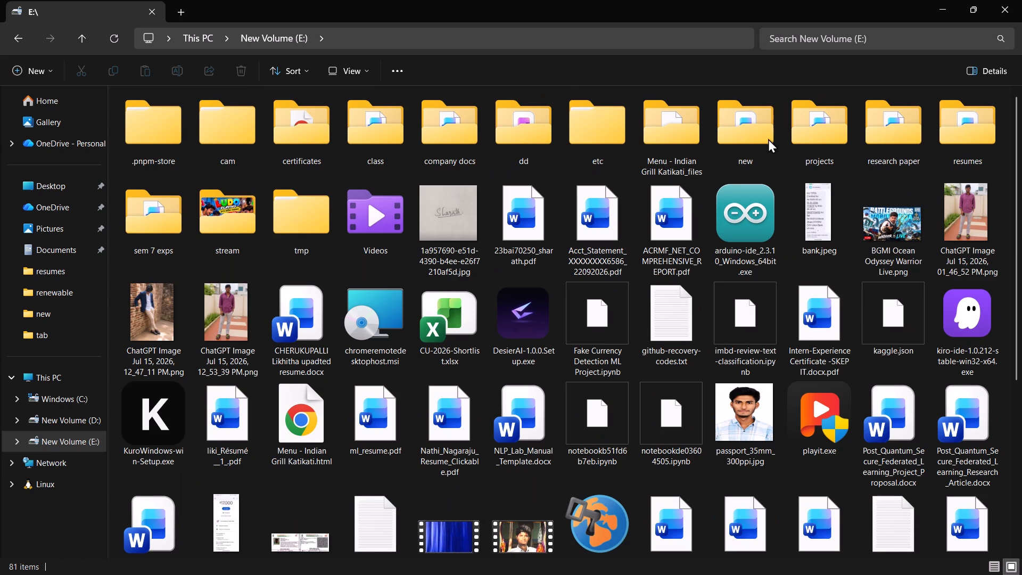
pyautogui.doubleClick(768, 138)
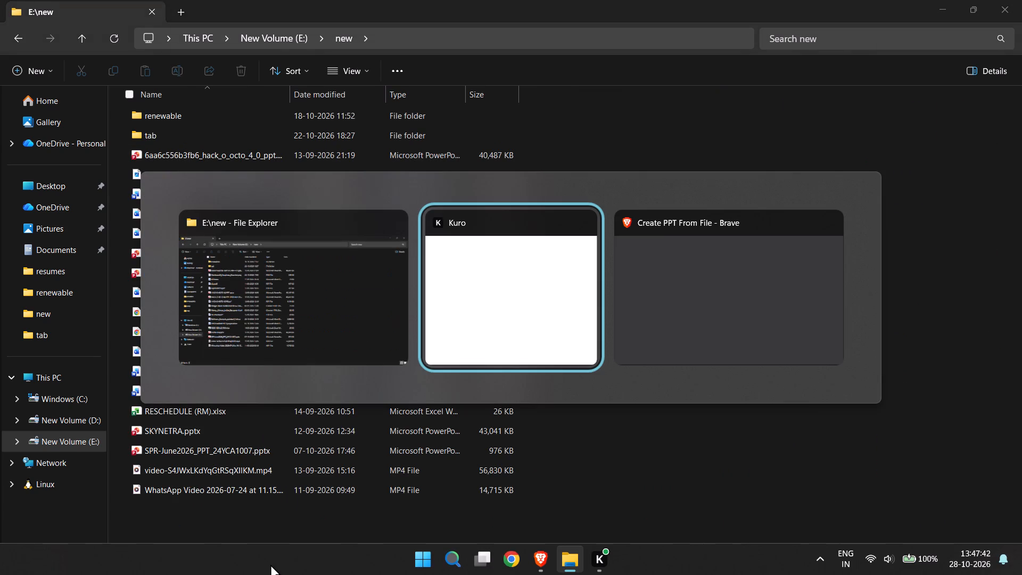
pyautogui.doubleClick(218, 454)
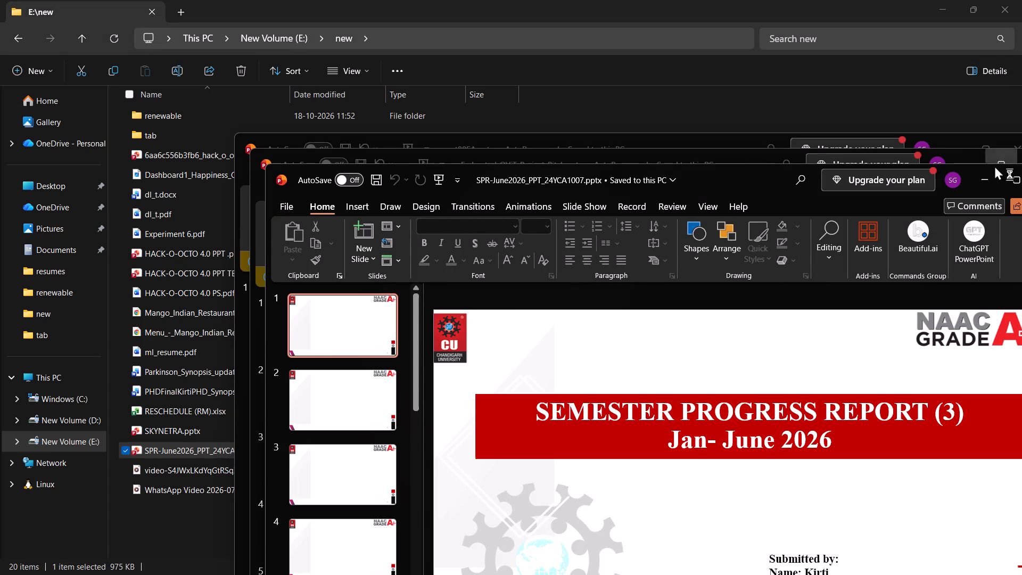
# Rearrange the overlapping presentation windows and close the recovered Federated_QViT_Project_Pitch.pptx without saving it.
pyautogui.moveTo(980, 171); pyautogui.dragTo(911, 175)
pyautogui.moveTo(963, 169); pyautogui.dragTo(906, 174)
pyautogui.click(1013, 188)
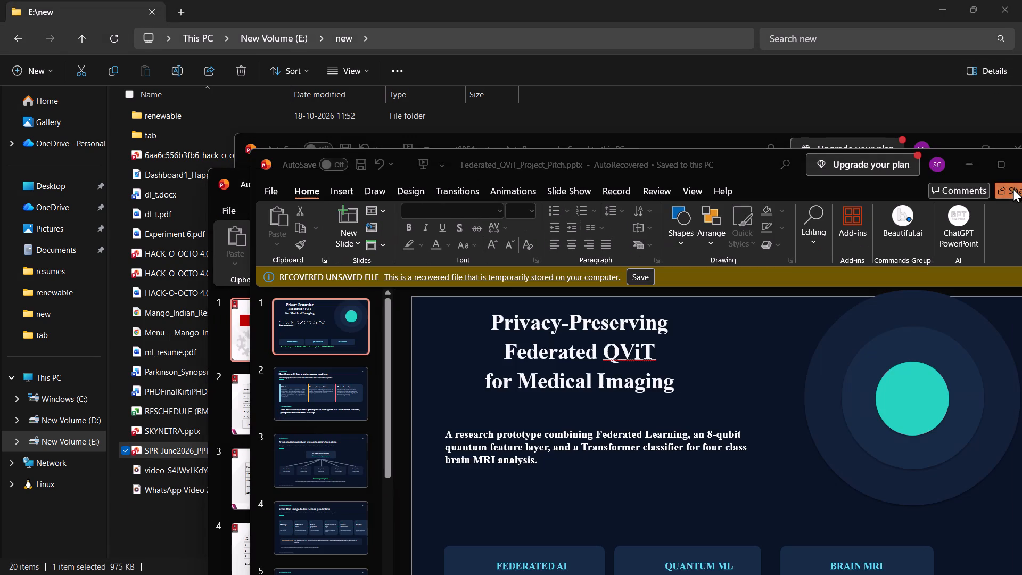
pyautogui.moveTo(758, 162); pyautogui.dragTo(718, 166)
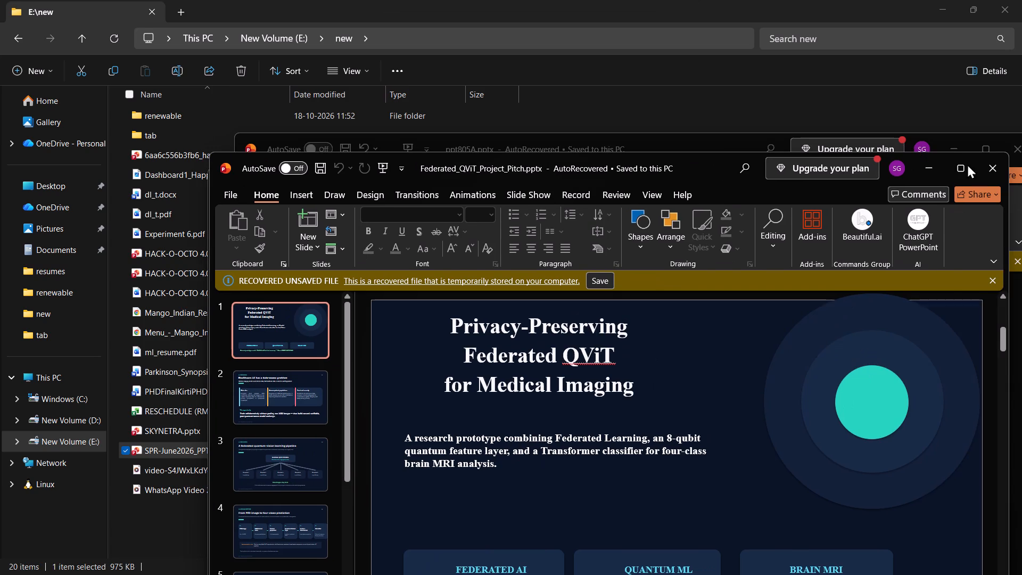
pyautogui.click(982, 168)
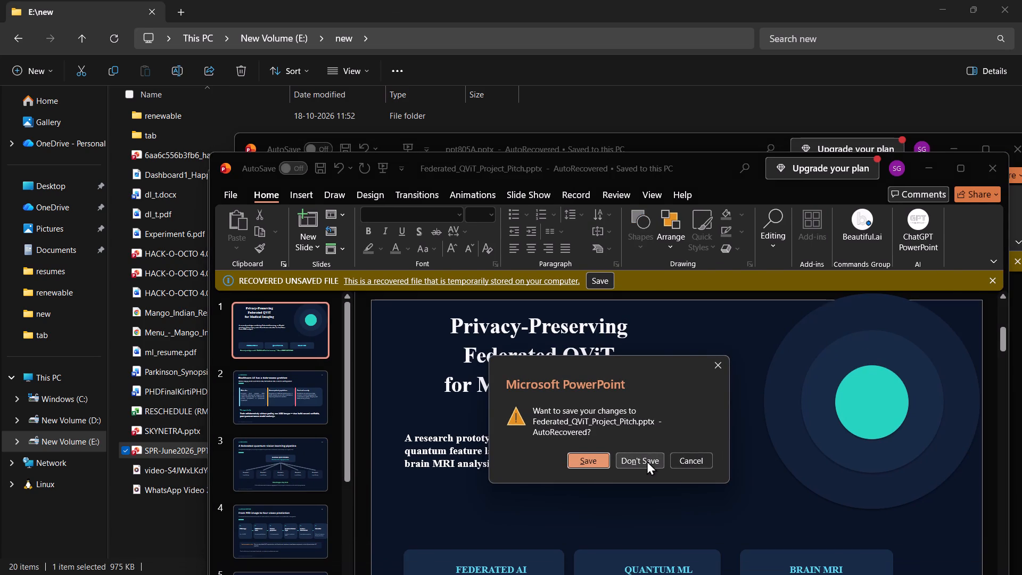
pyautogui.click(647, 461)
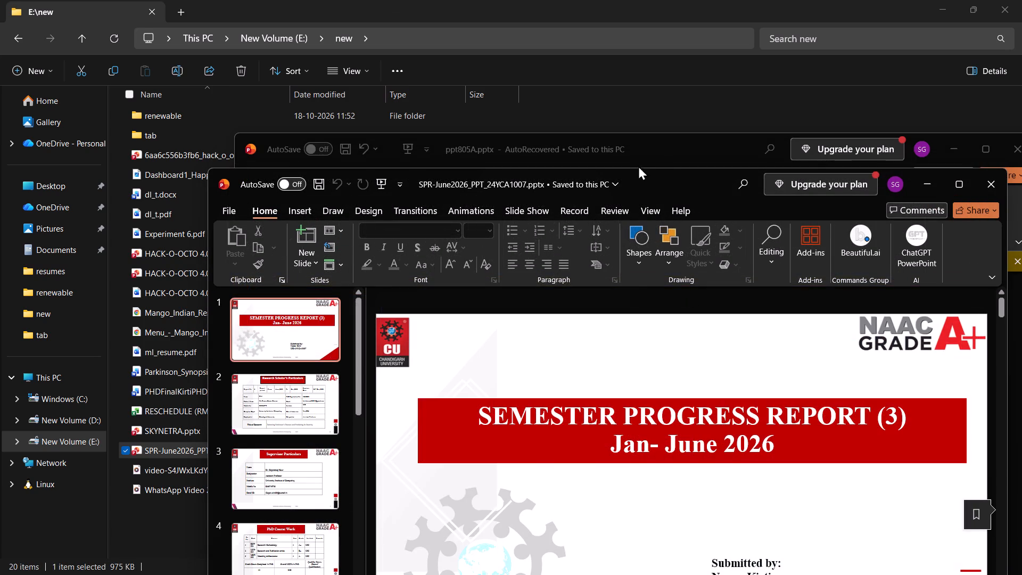
# Close the recovered presentation ppt805A.pptx without saving its changes.
pyautogui.moveTo(638, 159); pyautogui.dragTo(580, 148)
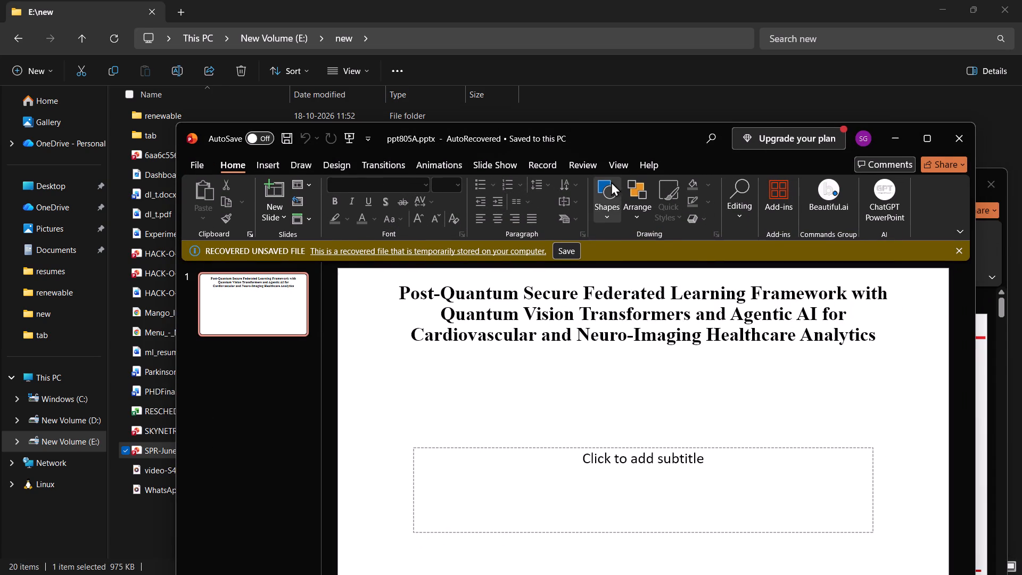
pyautogui.click(955, 127)
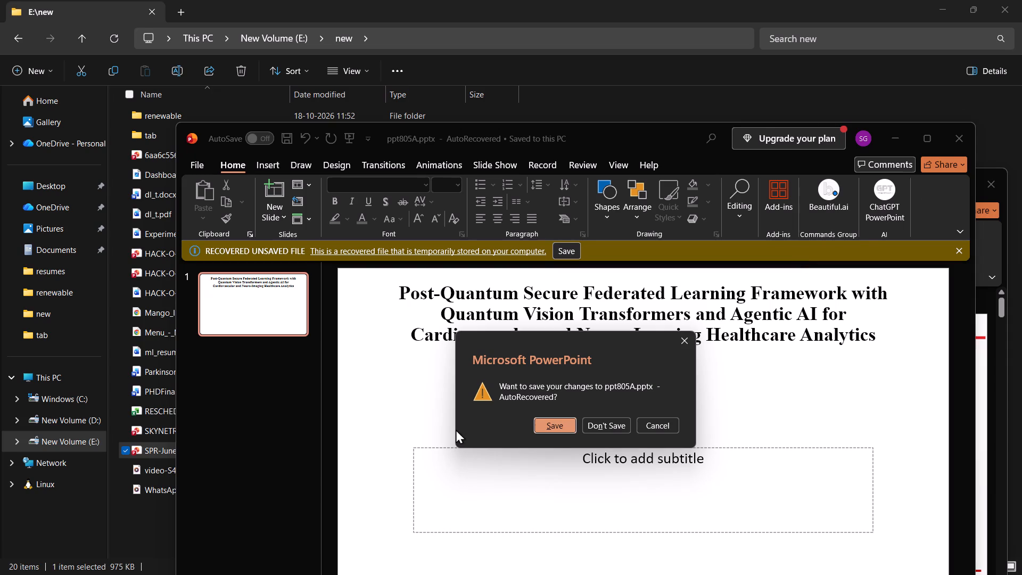
pyautogui.click(603, 424)
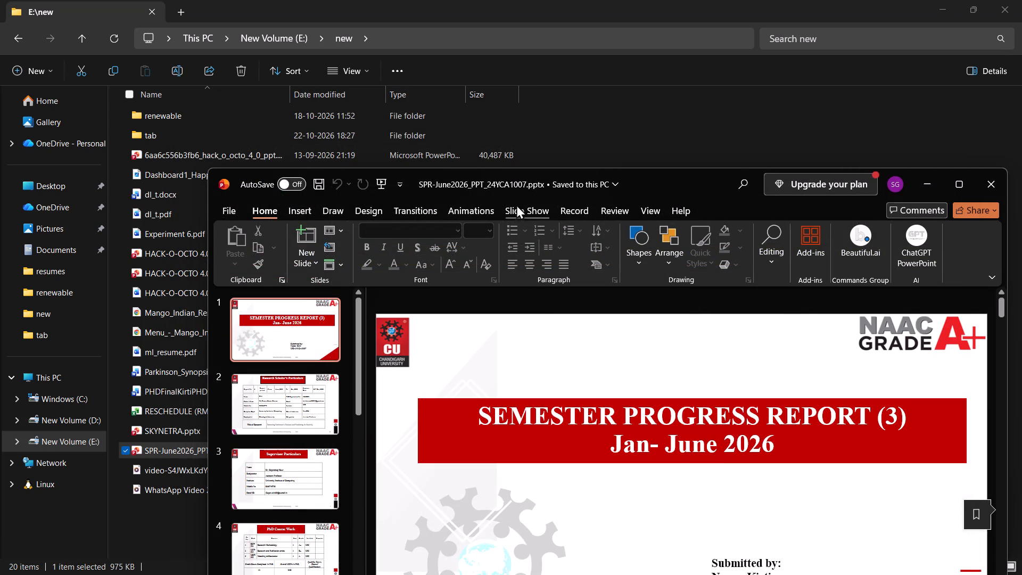
pyautogui.moveTo(567, 183); pyautogui.dragTo(542, 177)
pyautogui.moveTo(608, 180); pyautogui.dragTo(548, 104)
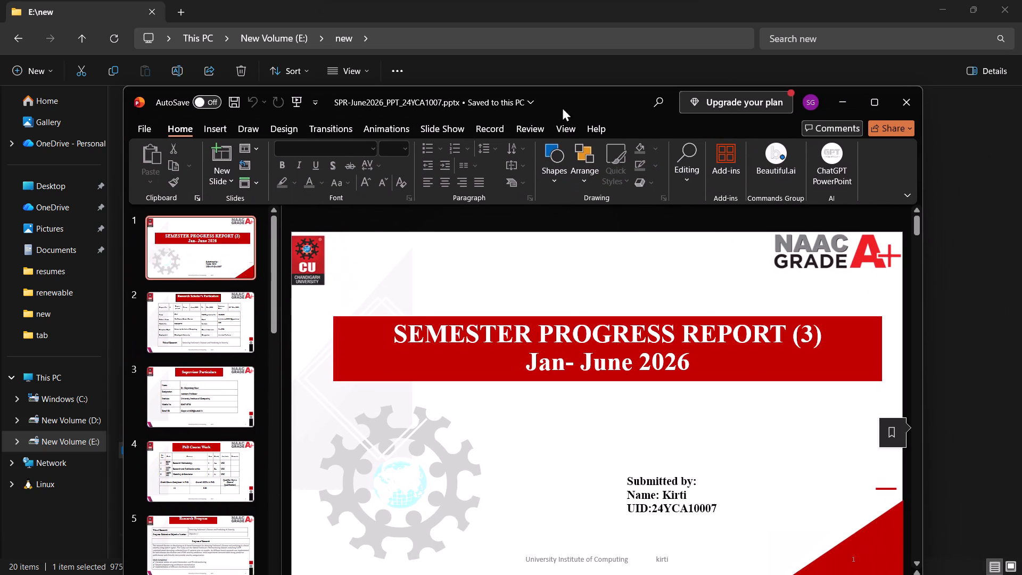
pyautogui.click(891, 96)
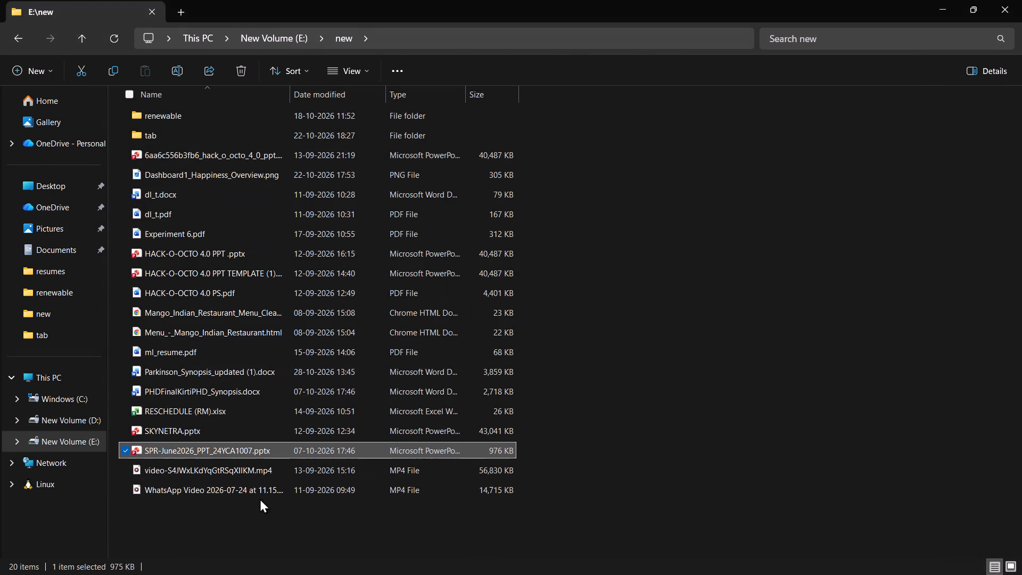
pyautogui.doubleClick(182, 451)
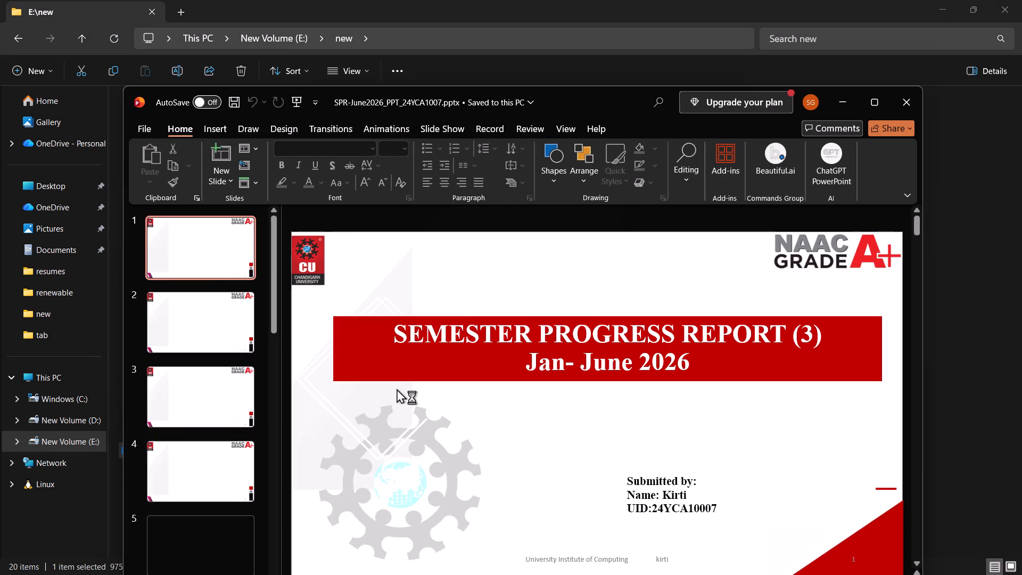
pyautogui.click(873, 104)
pyautogui.click(876, 98)
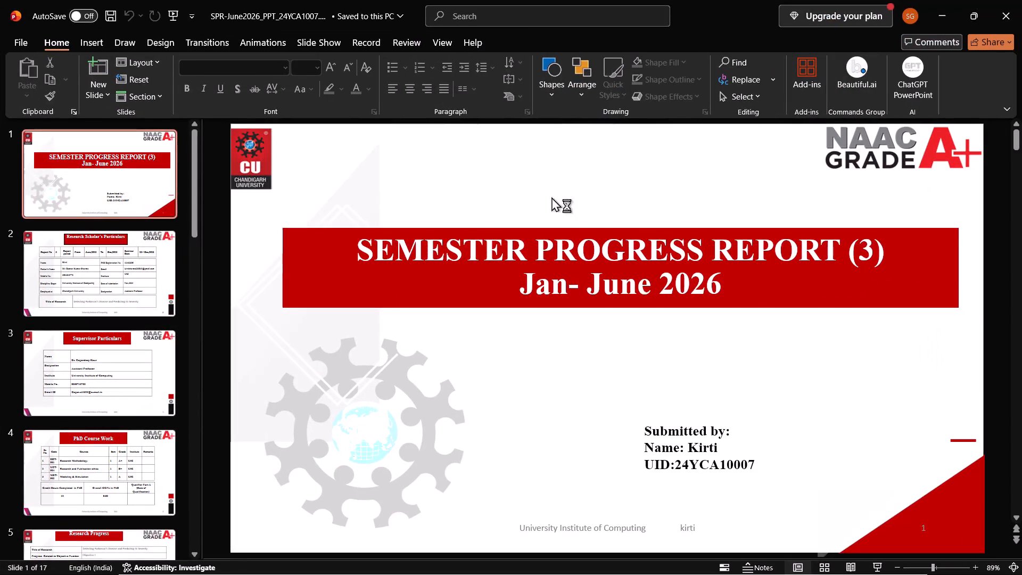
# Examine the scholar and supervisor particulars, PhD course work, research progress and paper overview slides of the progress report.
pyautogui.click(100, 258)
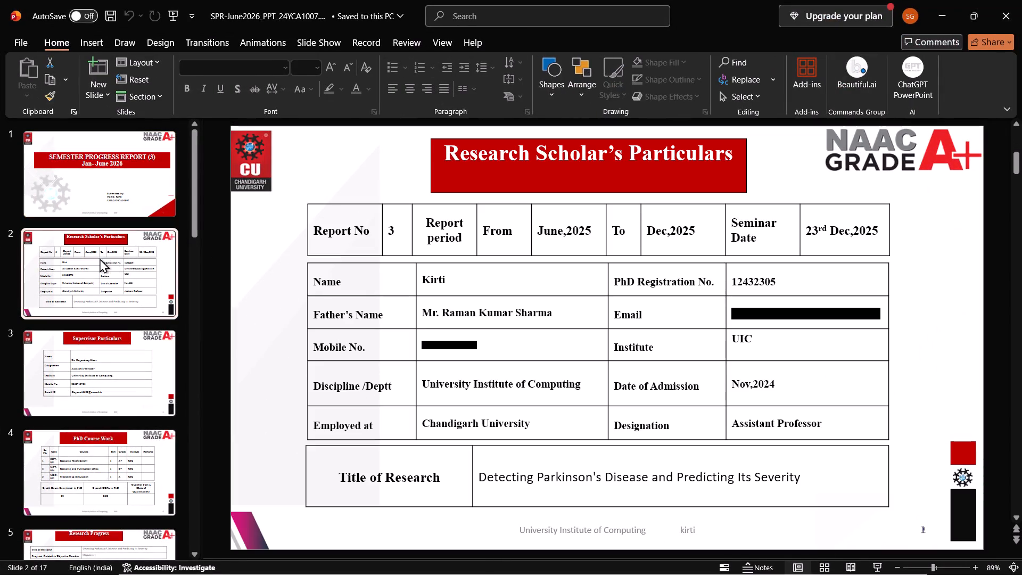
pyautogui.click(77, 369)
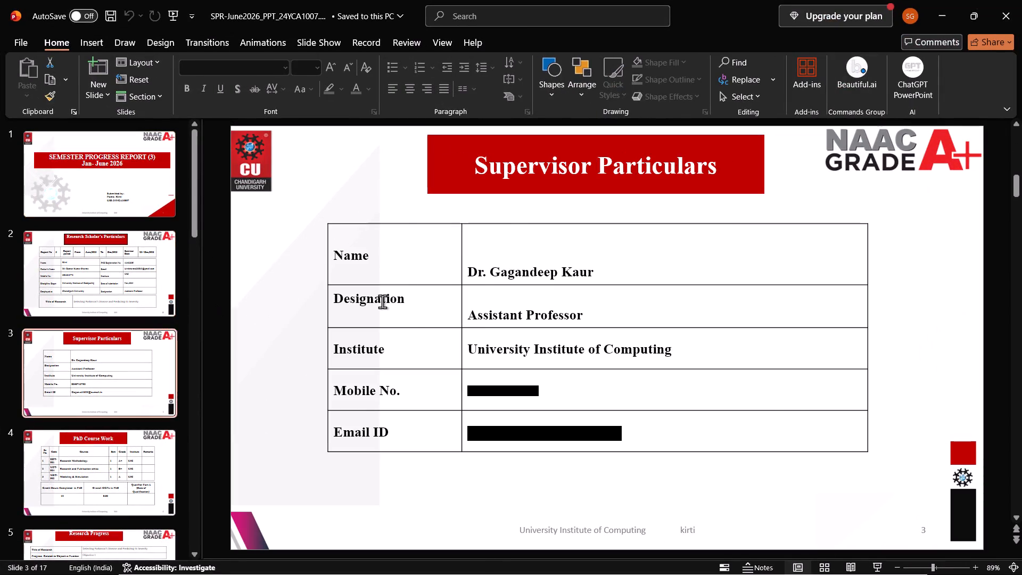
pyautogui.scroll(-2, 382, 301)
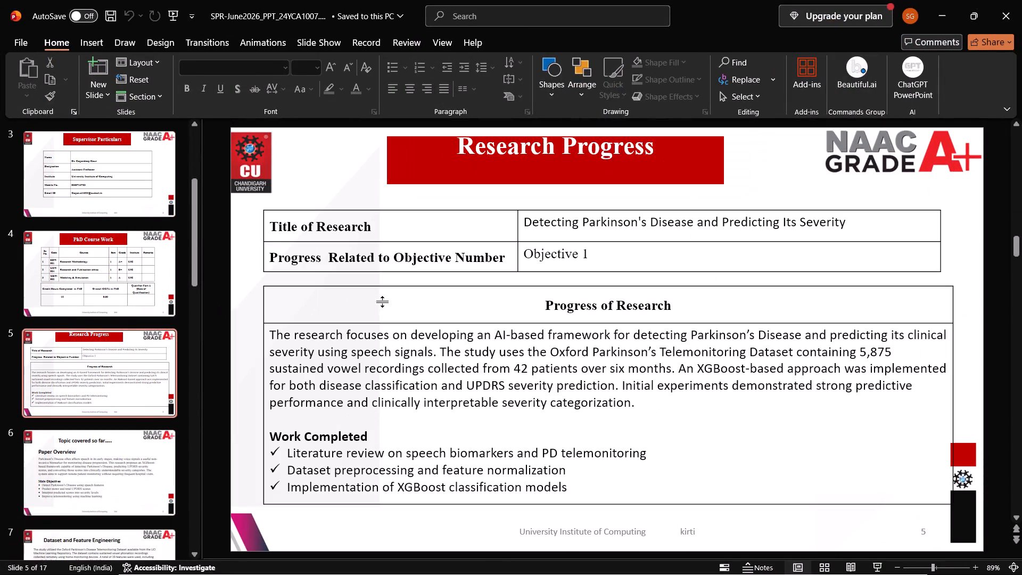
pyautogui.scroll(-1, 382, 301)
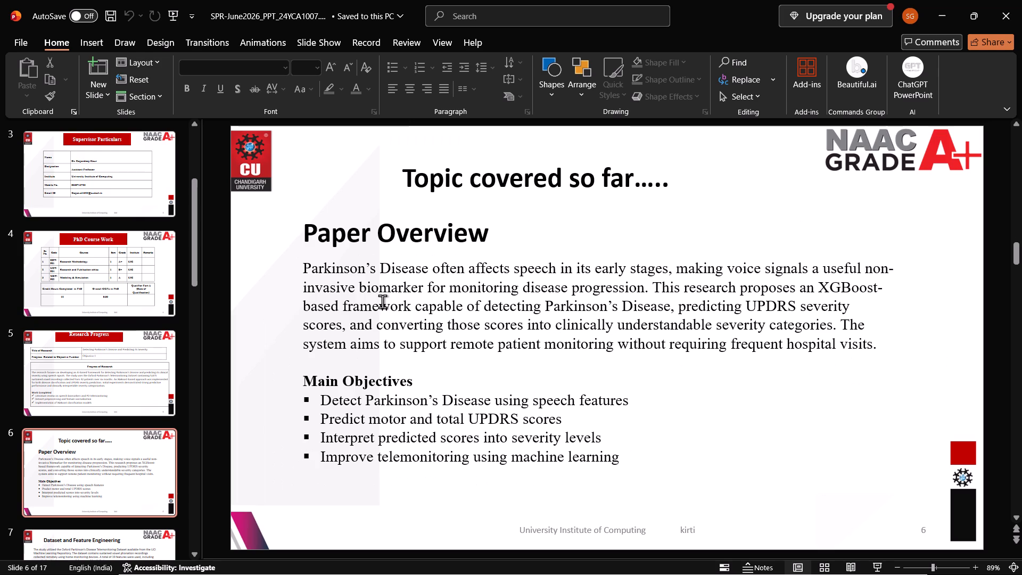
pyautogui.scroll(1, 363, 298)
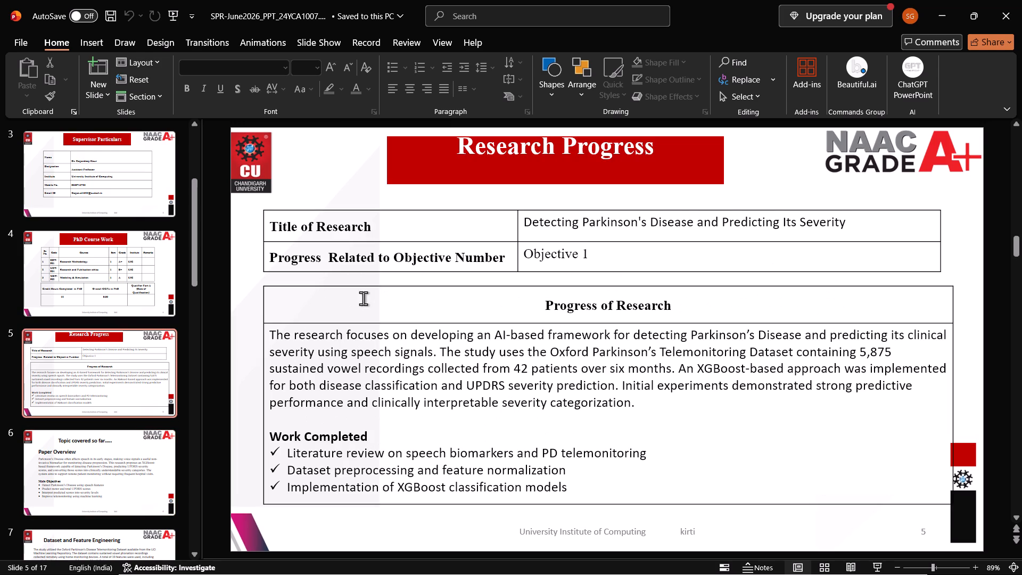
pyautogui.scroll(2, 363, 298)
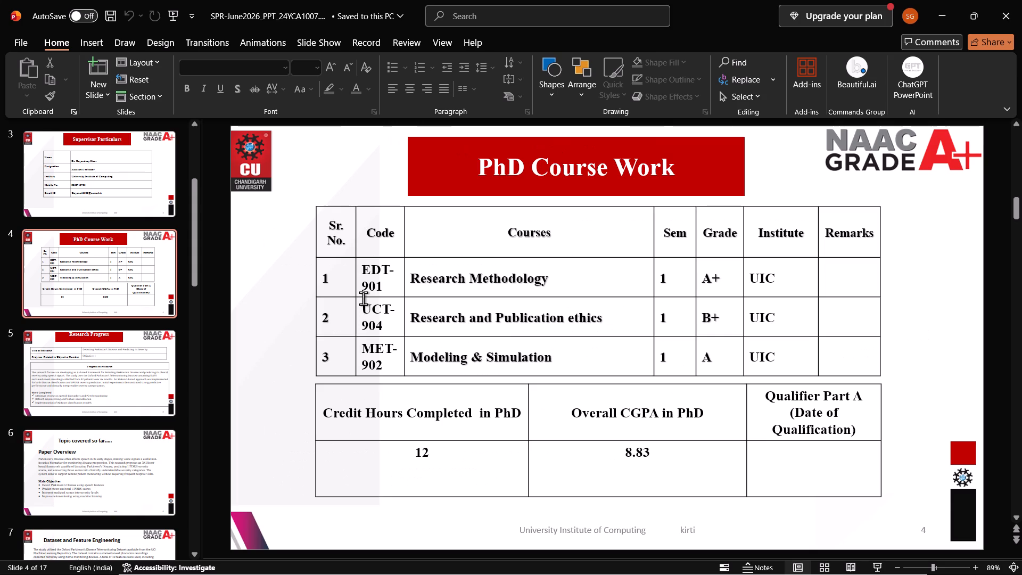
# Look through the rest of the progress report, from the paper overview through methodology and planned tasks to the closing slide.
pyautogui.scroll(-2, 363, 298)
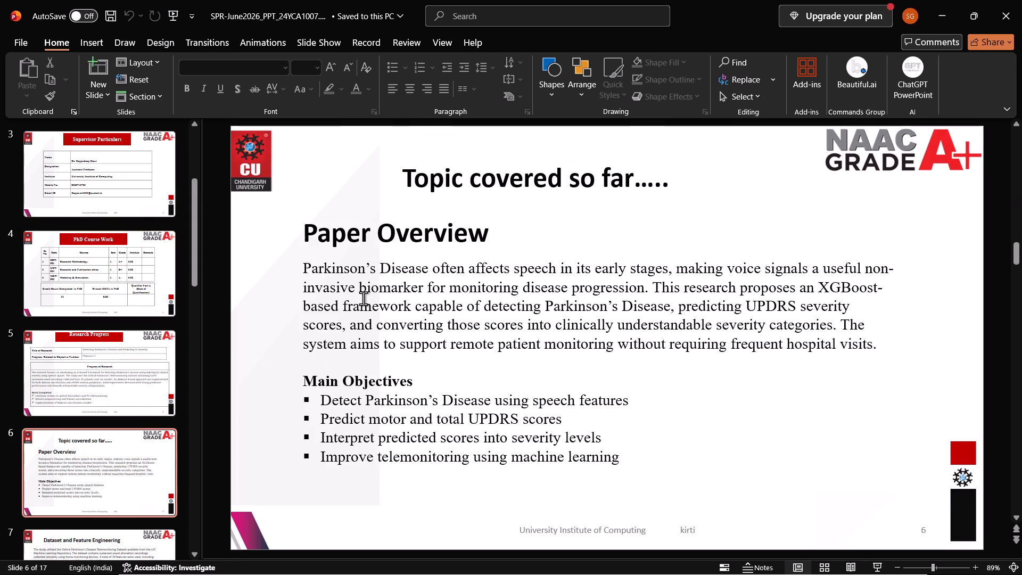
pyautogui.scroll(-3, 363, 298)
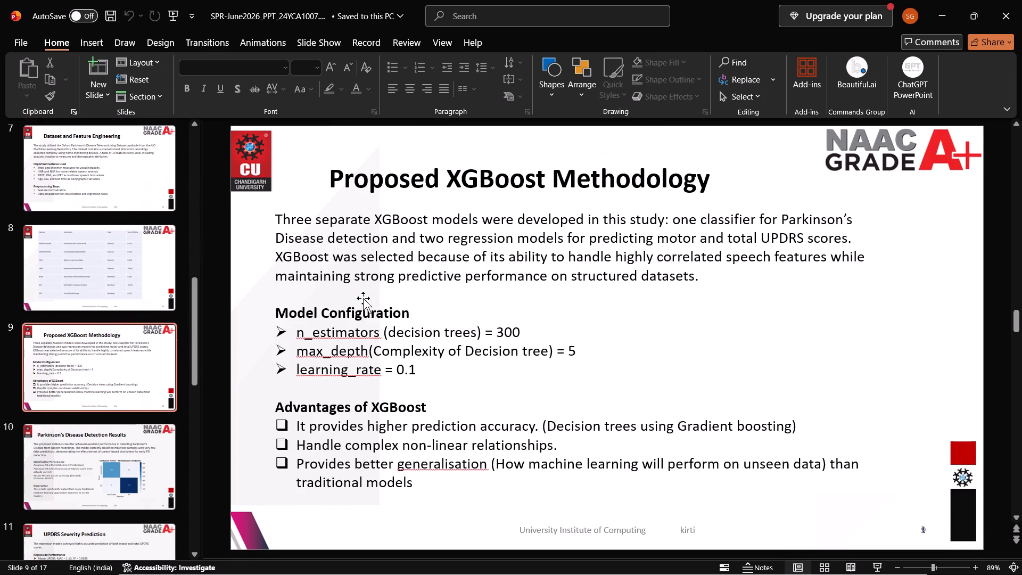
pyautogui.scroll(-5, 363, 298)
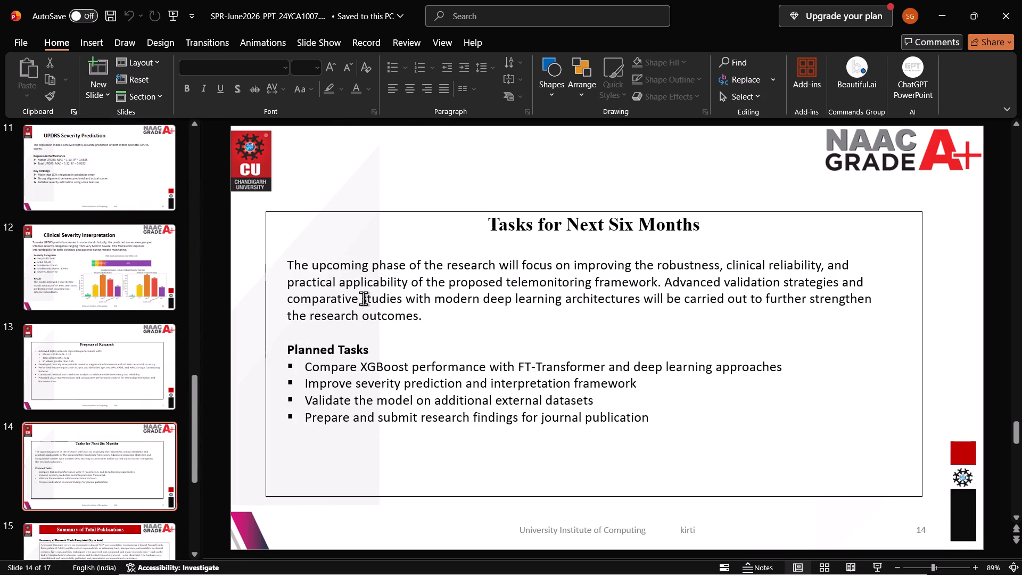
pyautogui.scroll(-4, 363, 298)
pyautogui.scroll(2, 363, 298)
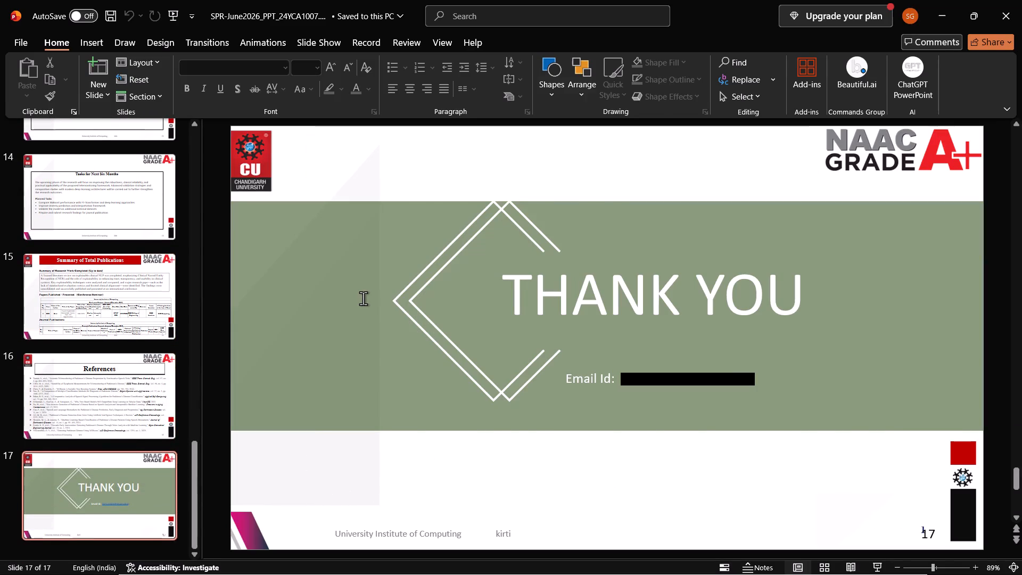
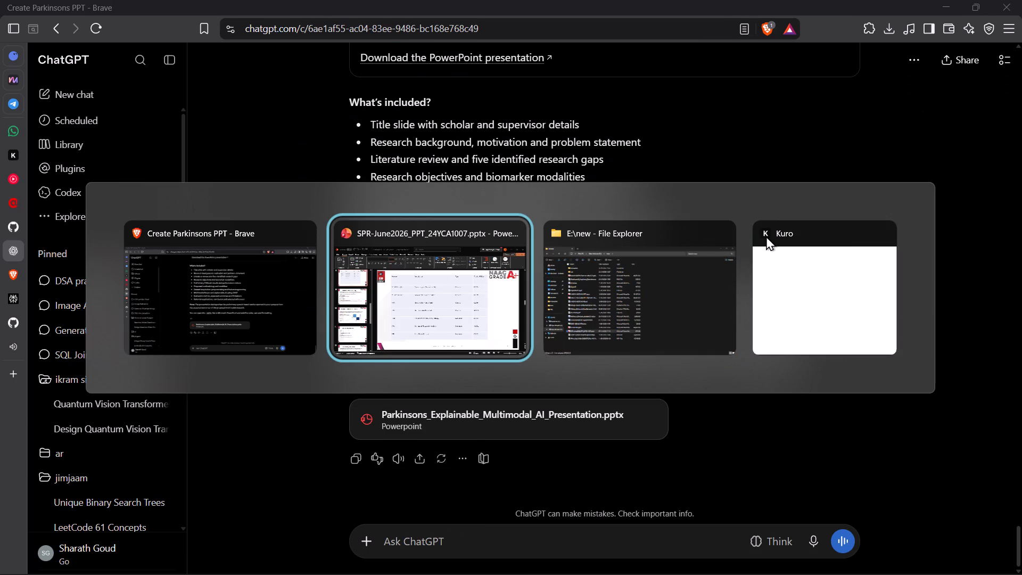
pyautogui.scroll(11, 723, 268)
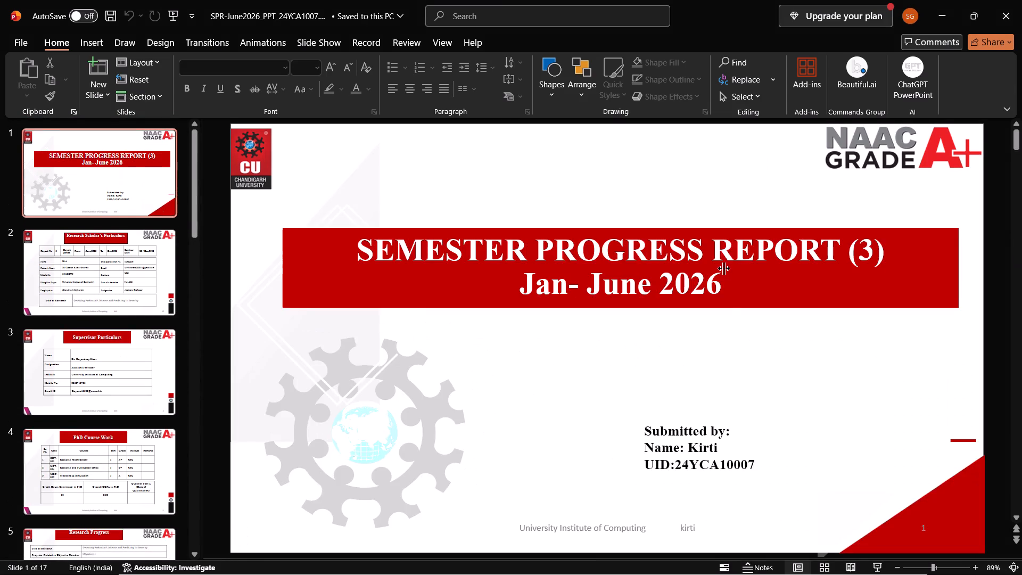
pyautogui.scroll(-3, 723, 268)
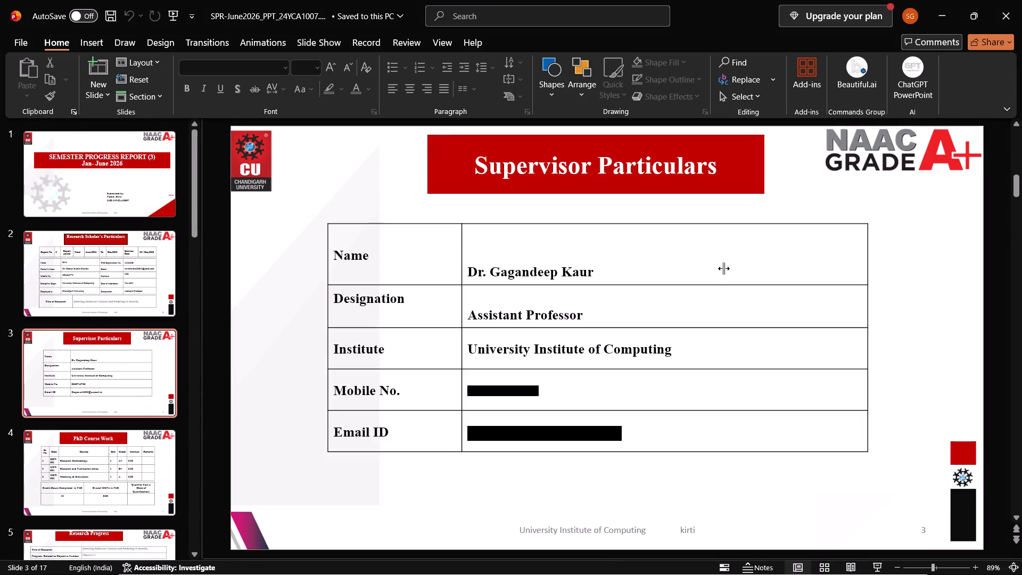
pyautogui.scroll(-1, 723, 268)
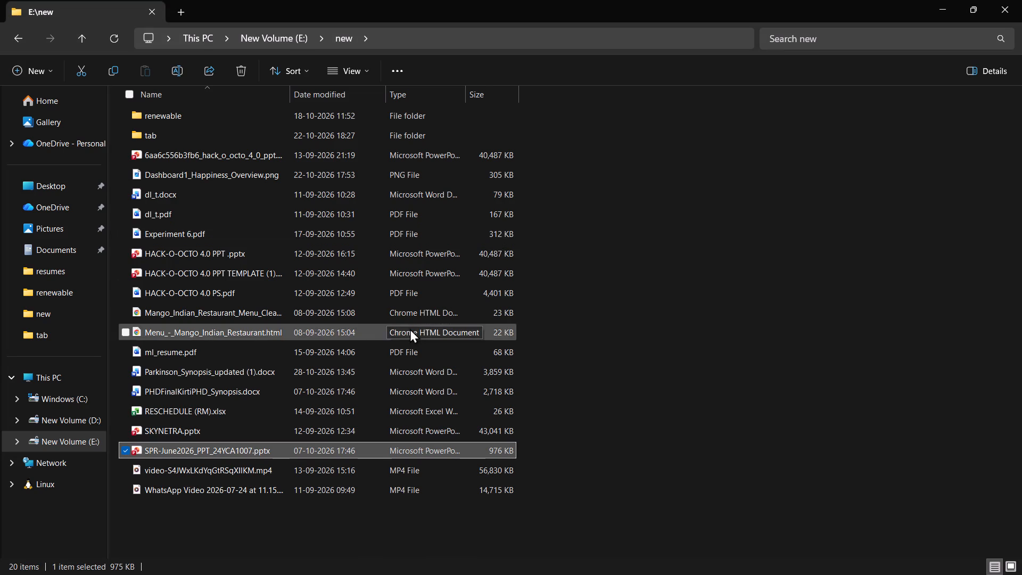
# Open Parkinson_Synopsis_updated (1).docx from the new folder in Word and dismiss the OMEN Gaming Hub notification.
pyautogui.doubleClick(260, 372)
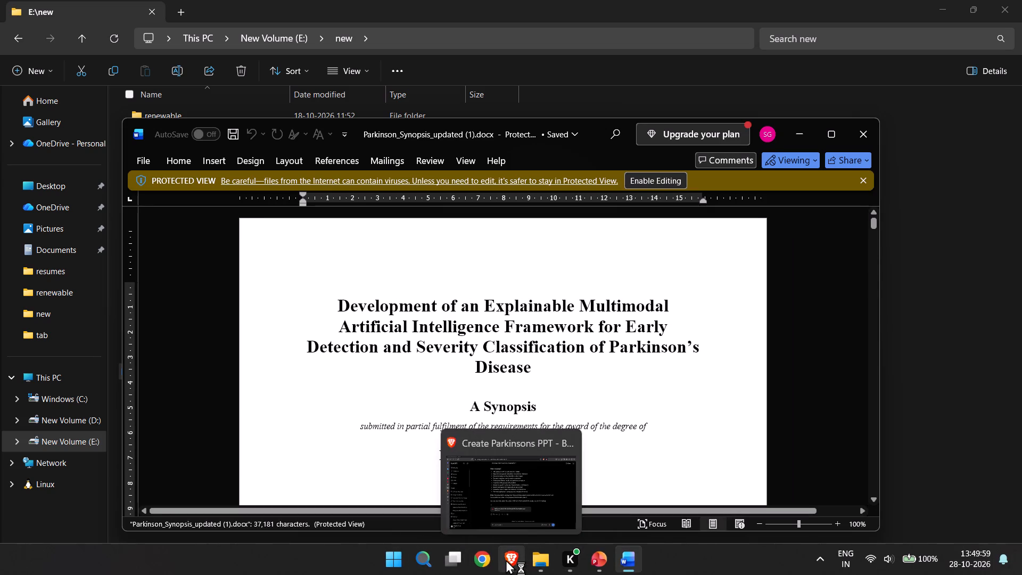
pyautogui.click(505, 560)
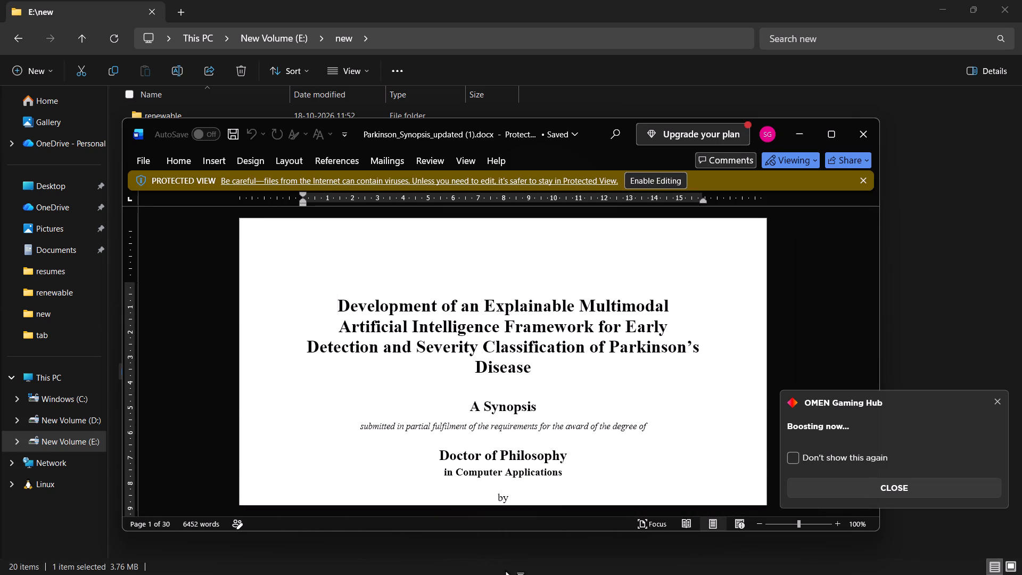
pyautogui.click(960, 492)
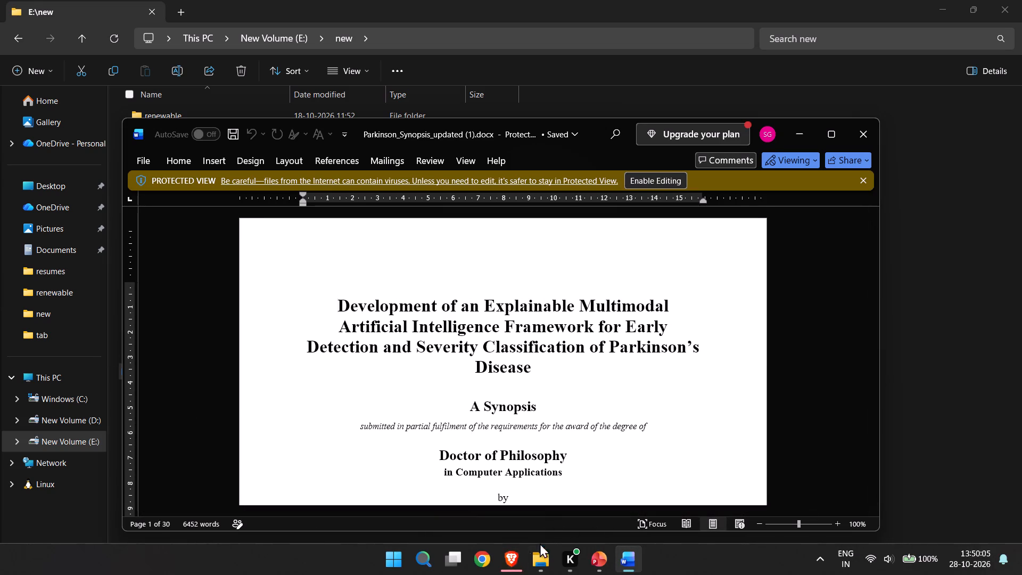
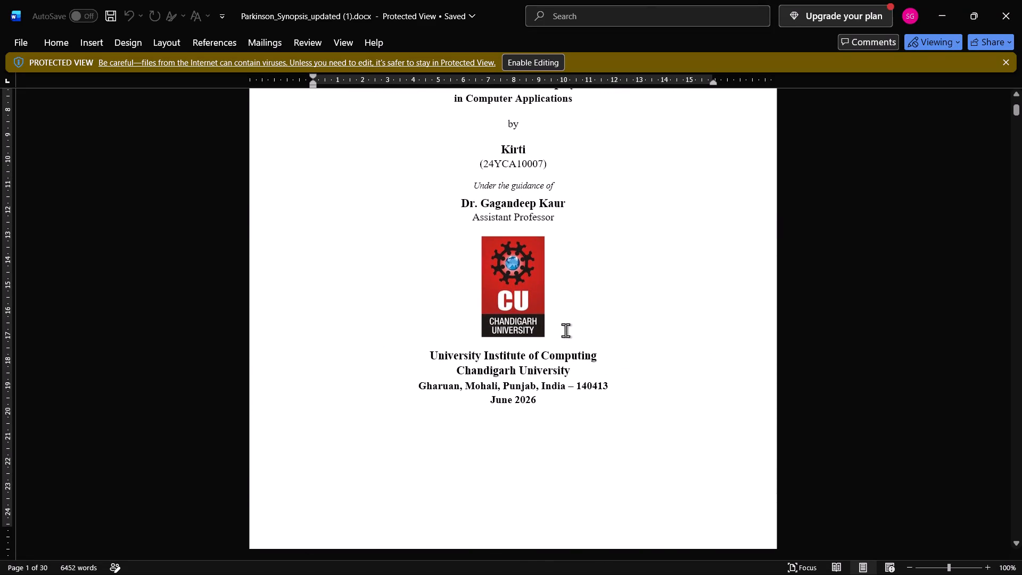
# Look through the synopsis front matter from the title page to the table of contents and the lists of figures and tables.
pyautogui.scroll(-7, 565, 330)
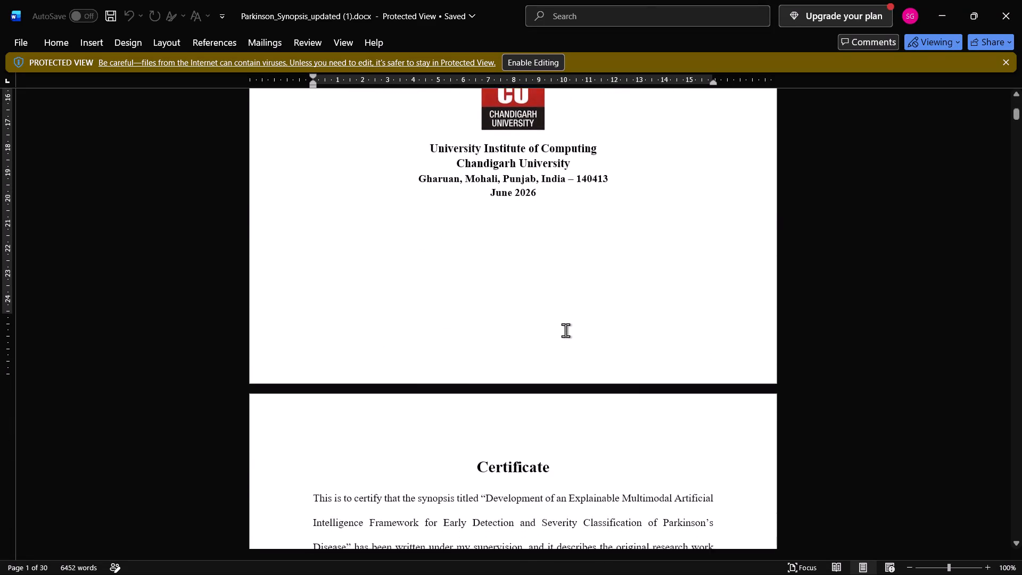
pyautogui.scroll(-19, 565, 330)
pyautogui.scroll(-18, 565, 330)
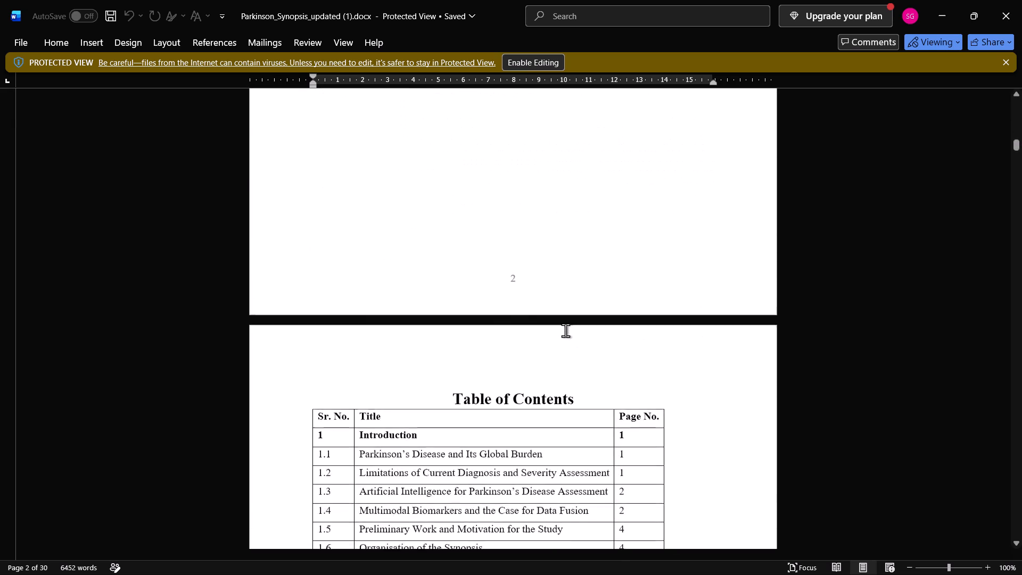
pyautogui.scroll(-7, 565, 330)
pyautogui.scroll(2, 565, 330)
pyautogui.scroll(-5, 565, 330)
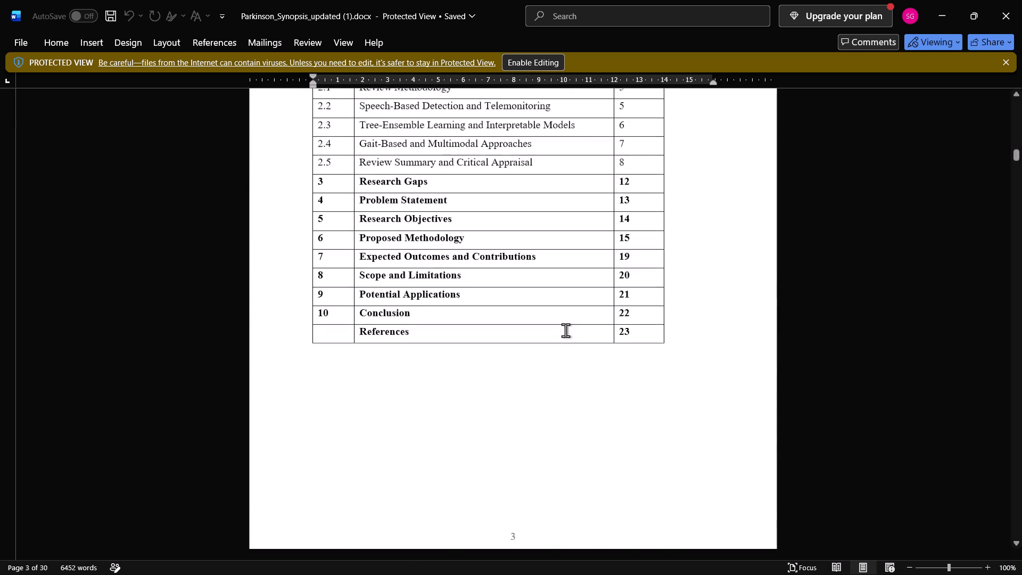
pyautogui.scroll(-13, 565, 330)
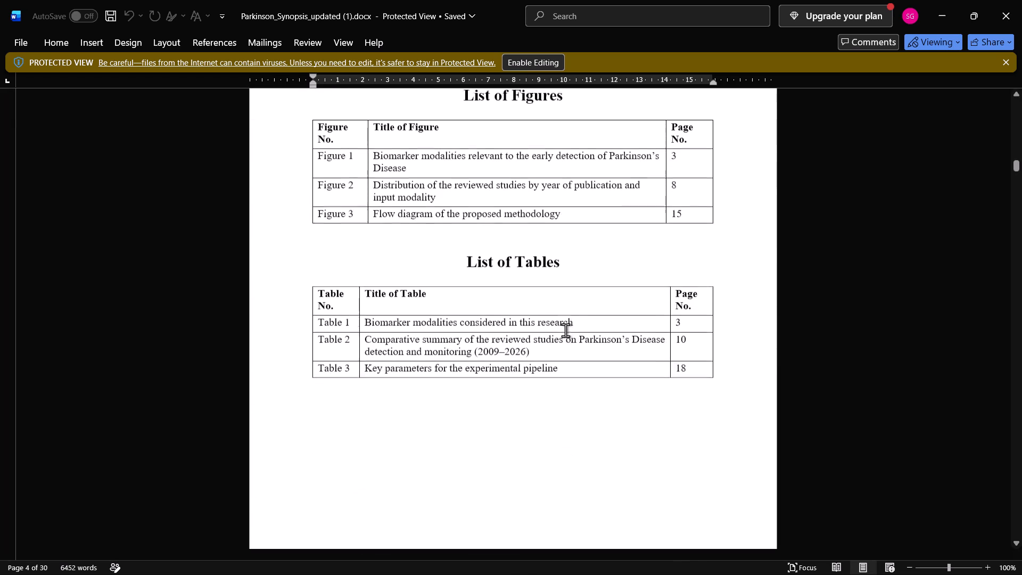
pyautogui.scroll(-3, 565, 330)
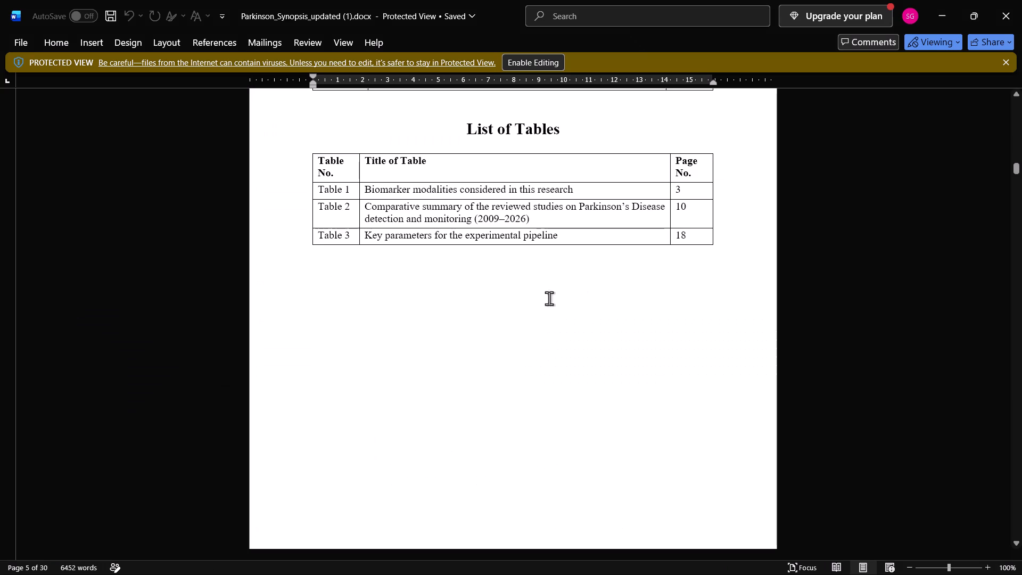
# Recheck the synopsis table of contents, candidate declaration and certificate, going back to the title page.
pyautogui.scroll(20, 492, 282)
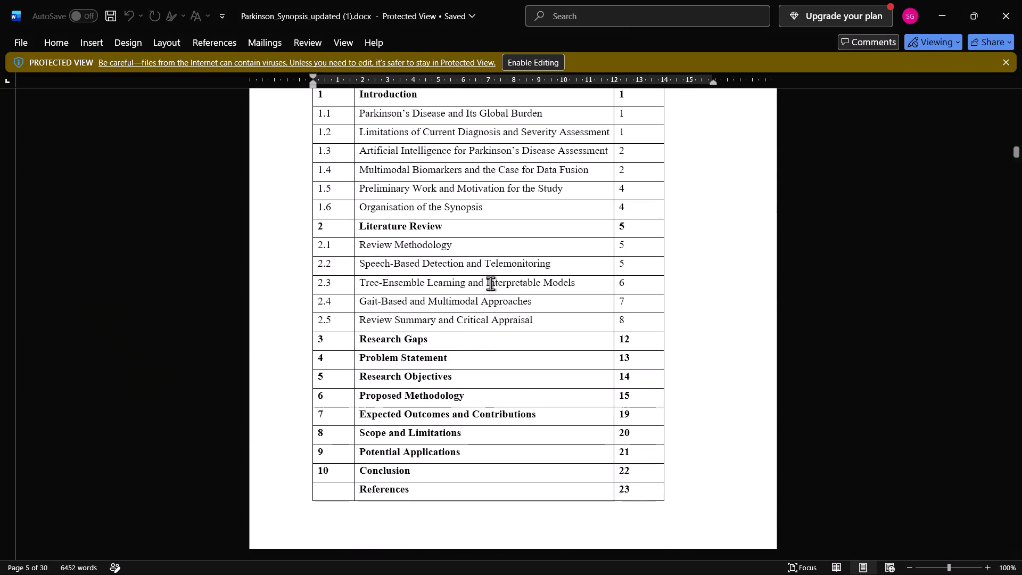
pyautogui.scroll(5, 490, 283)
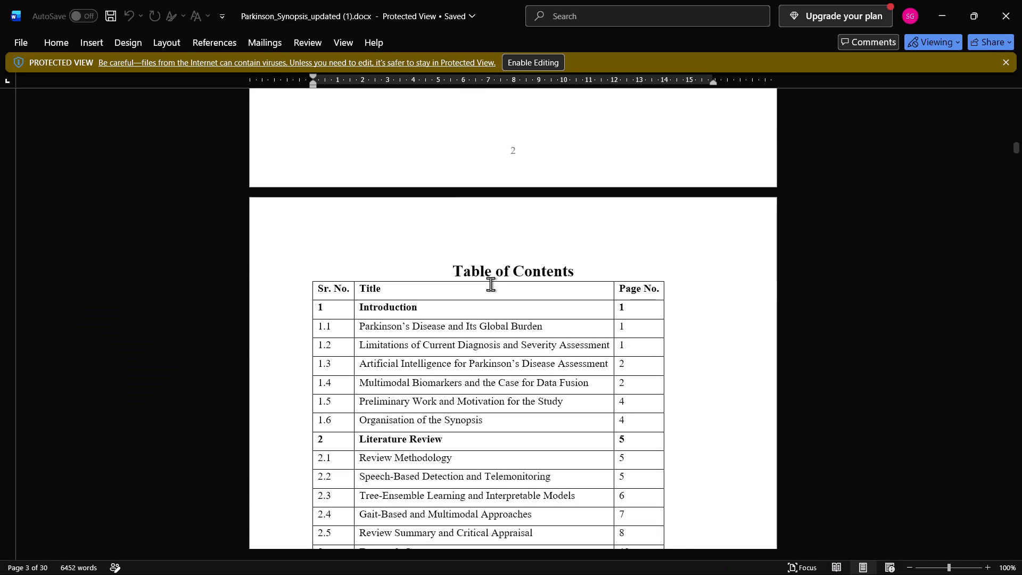
pyautogui.scroll(12, 490, 284)
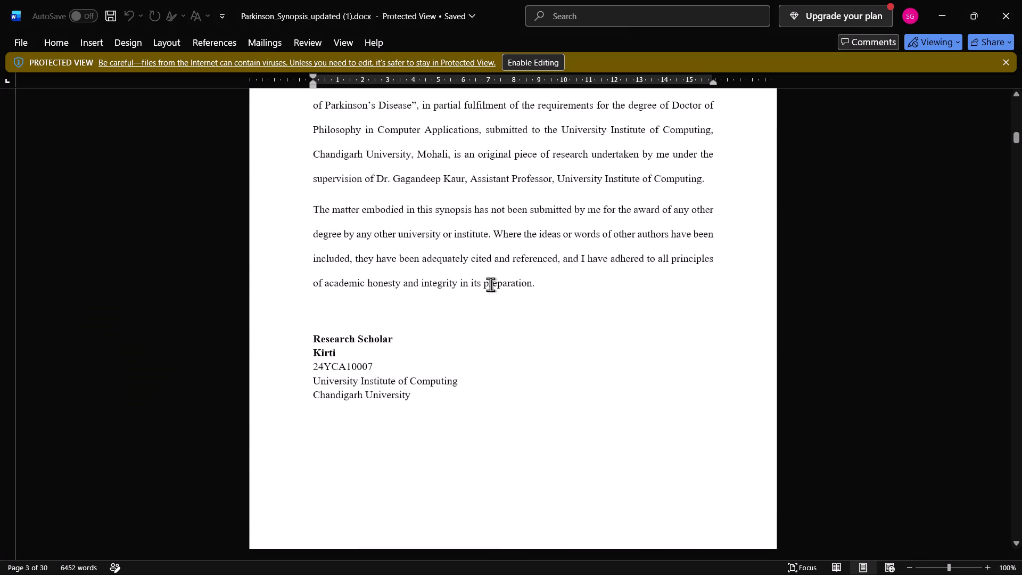
pyautogui.scroll(9, 490, 284)
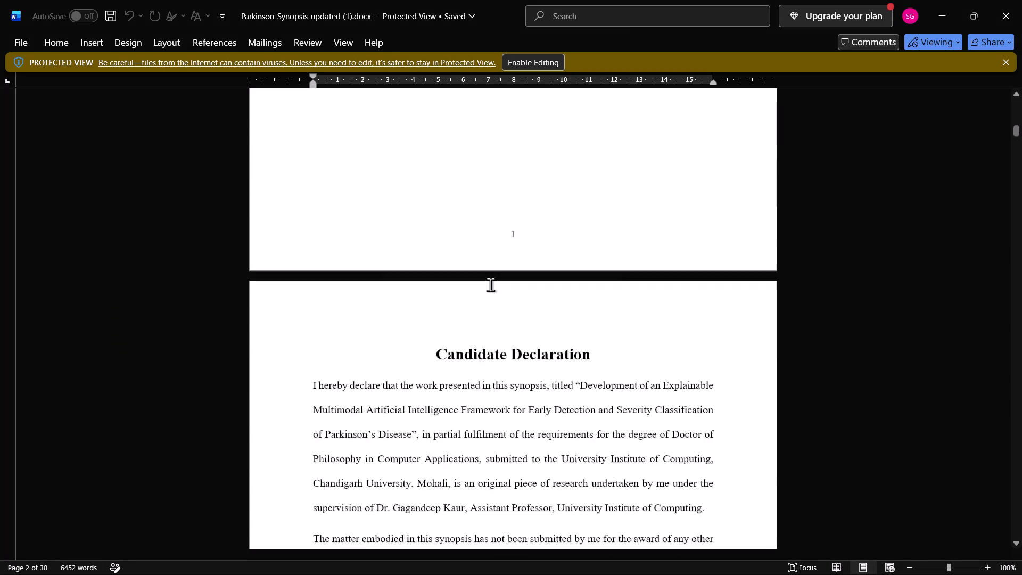
pyautogui.scroll(13, 490, 284)
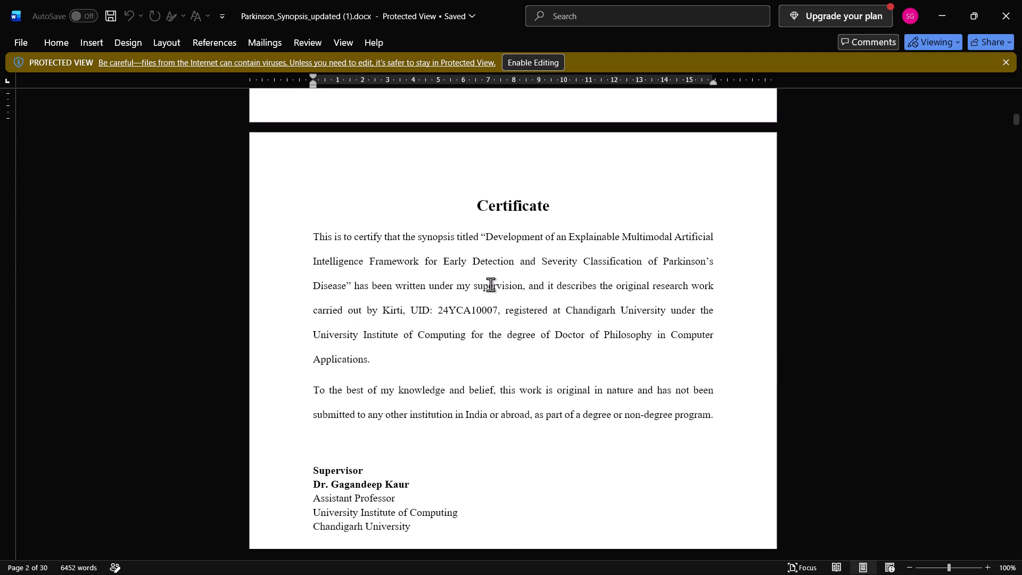
pyautogui.scroll(10, 490, 284)
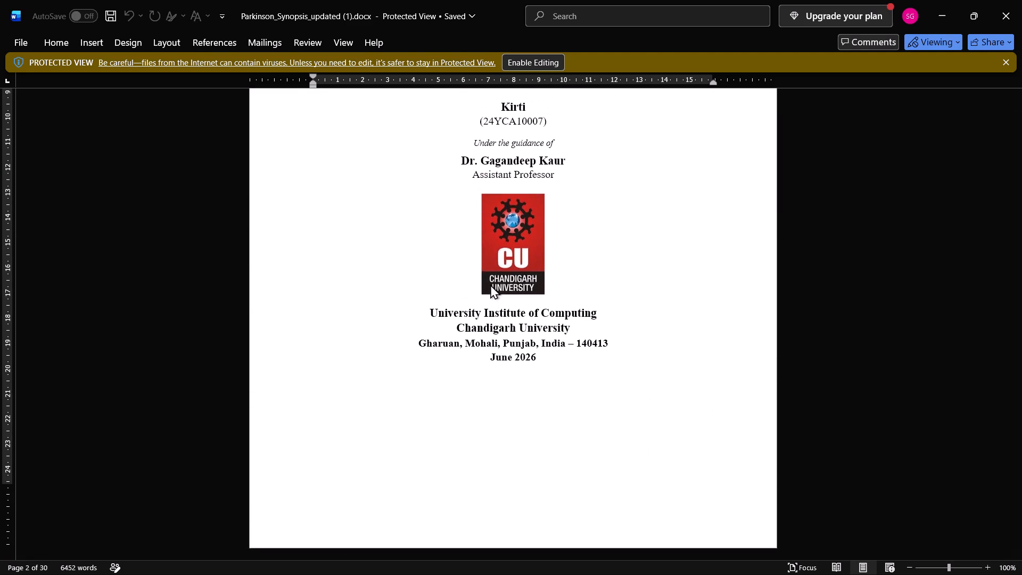
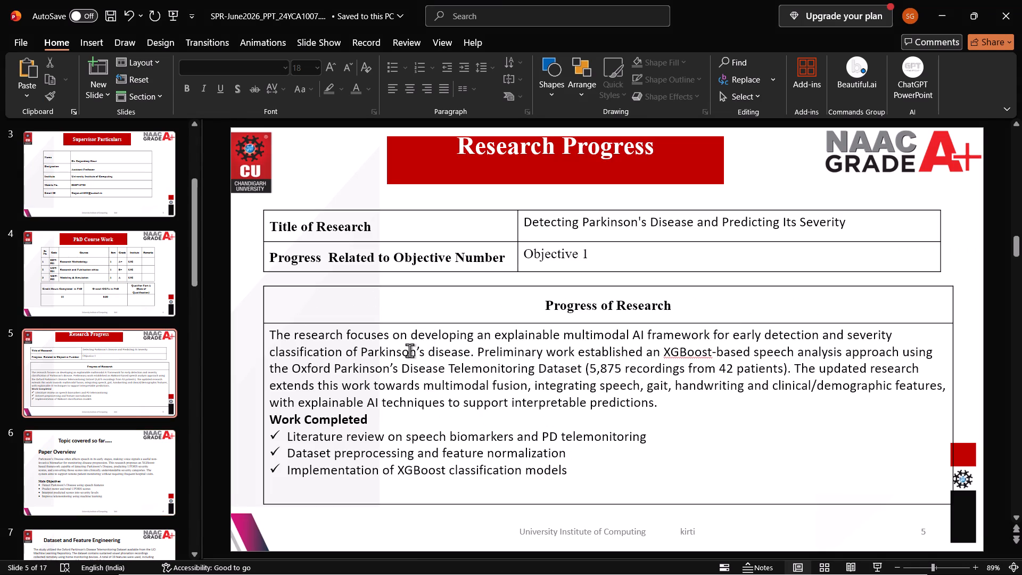
pyautogui.moveTo(289, 434); pyautogui.dragTo(505, 479)
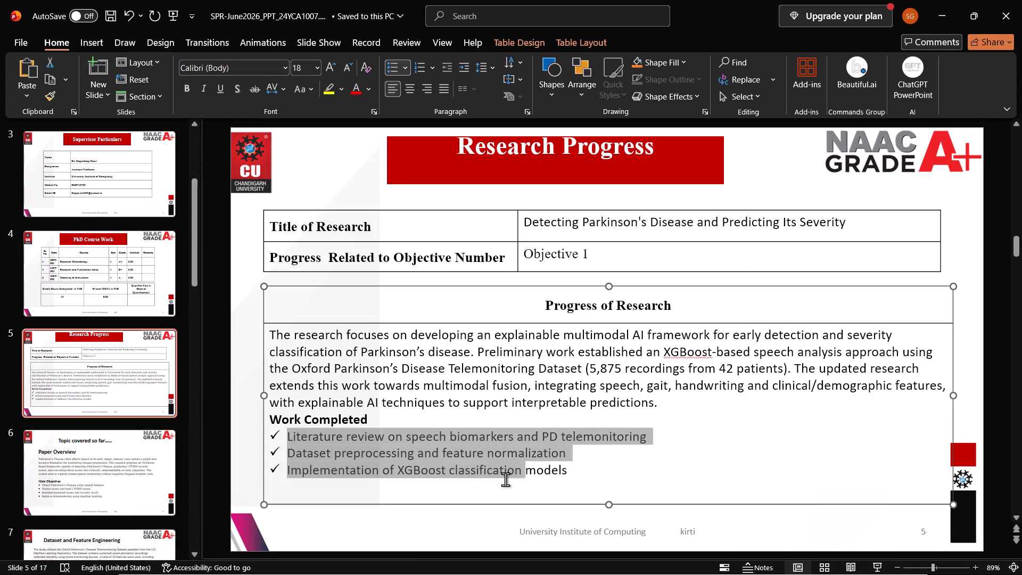
pyautogui.moveTo(505, 479); pyautogui.dragTo(585, 474)
pyautogui.hotkey('ctrl', 'v')
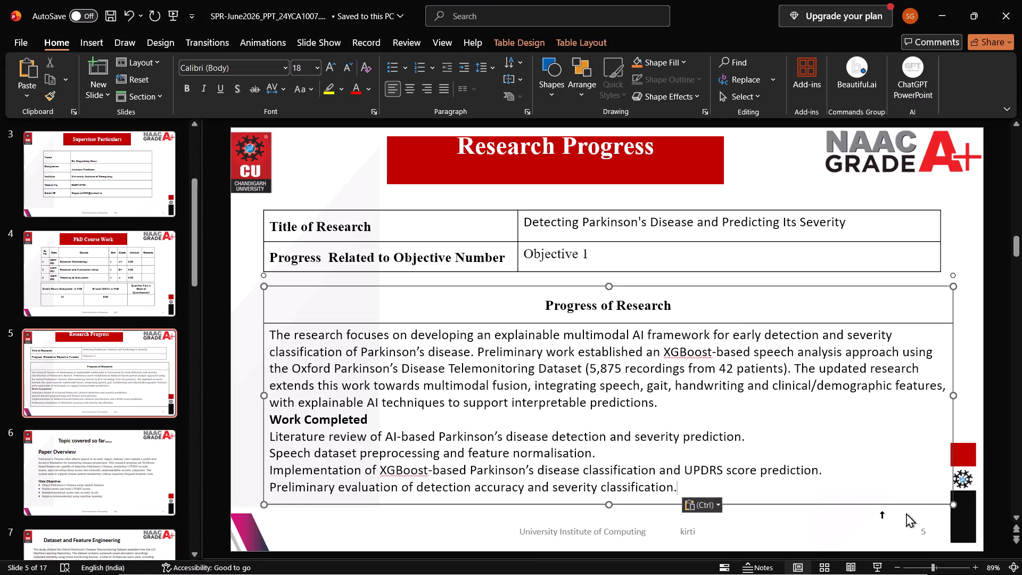
# Resize slide 5's Progress of Research table slightly narrower and taller, and place the text cursor after the Work Completed heading.
pyautogui.moveTo(952, 506); pyautogui.dragTo(939, 508)
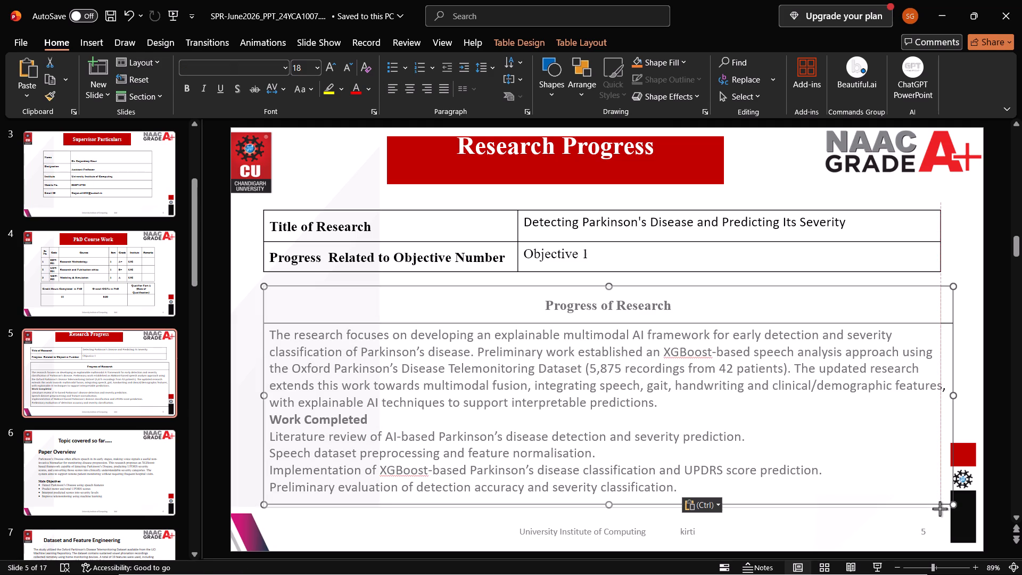
pyautogui.moveTo(939, 508); pyautogui.dragTo(945, 525)
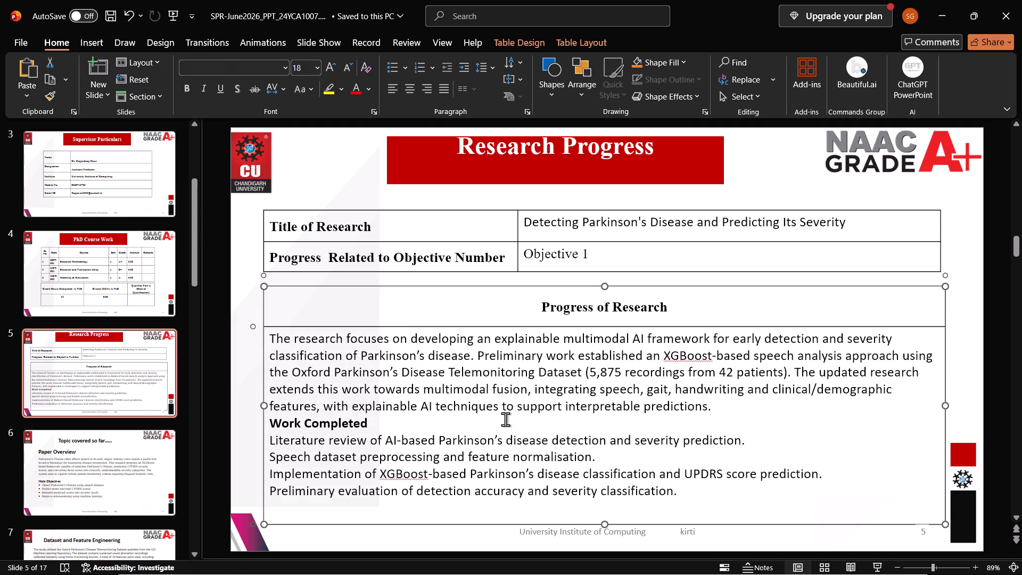
pyautogui.click(789, 414)
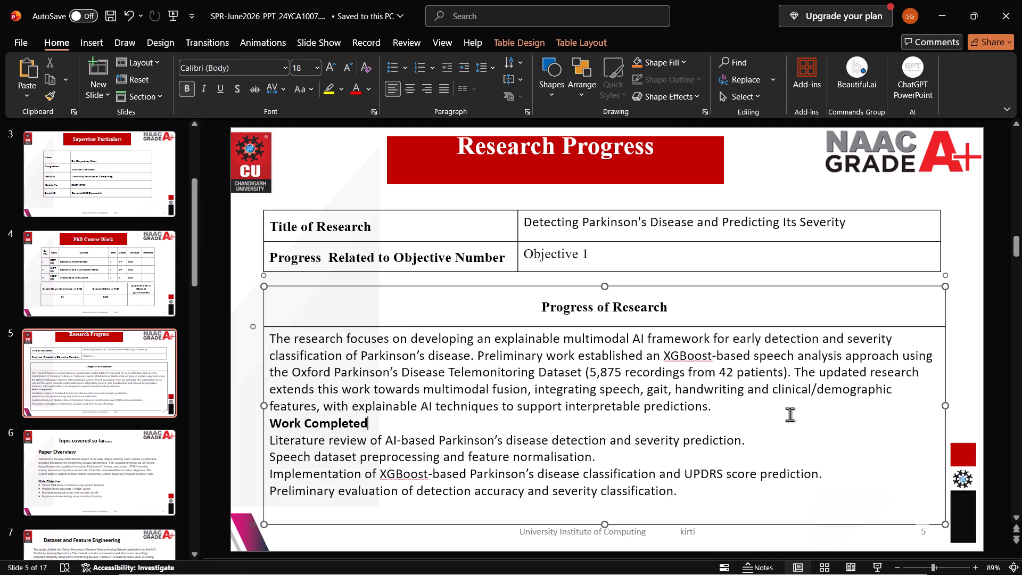
# Insert a blank line between the Progress of Research paragraph and the Work Completed heading on slide 5.
pyautogui.click(785, 397)
pyautogui.click(739, 398)
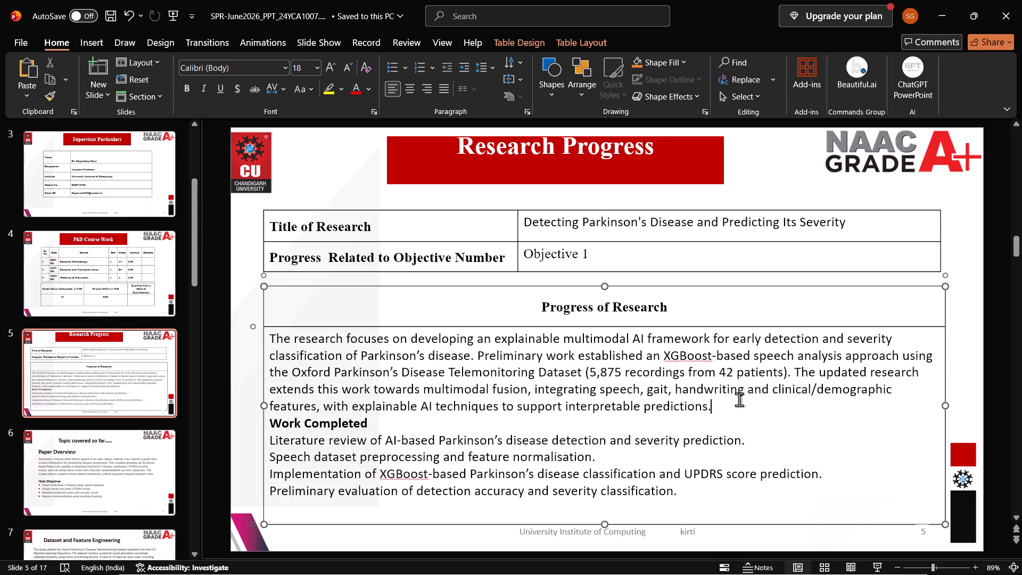
pyautogui.press('Return')
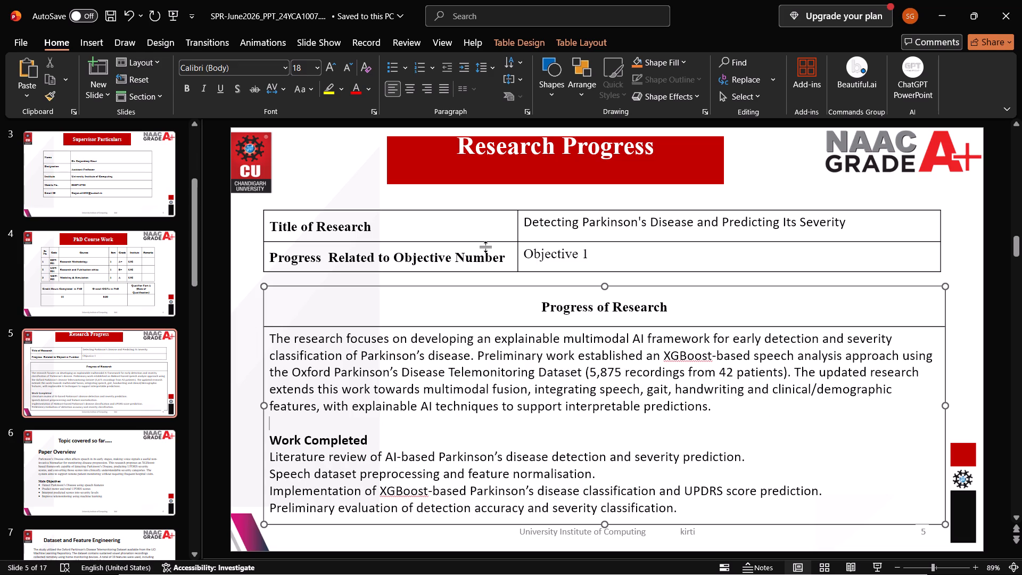
# Move slide 5's red Research Progress title banner slightly up and to the right, closer to the slide's top edge.
pyautogui.click(499, 172)
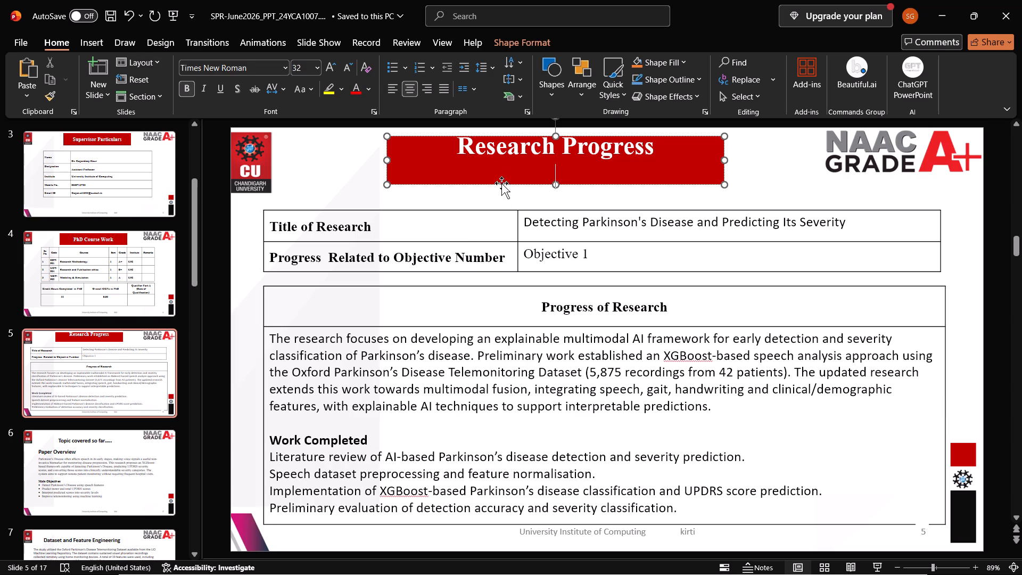
pyautogui.moveTo(501, 183); pyautogui.dragTo(500, 177)
pyautogui.click(514, 146)
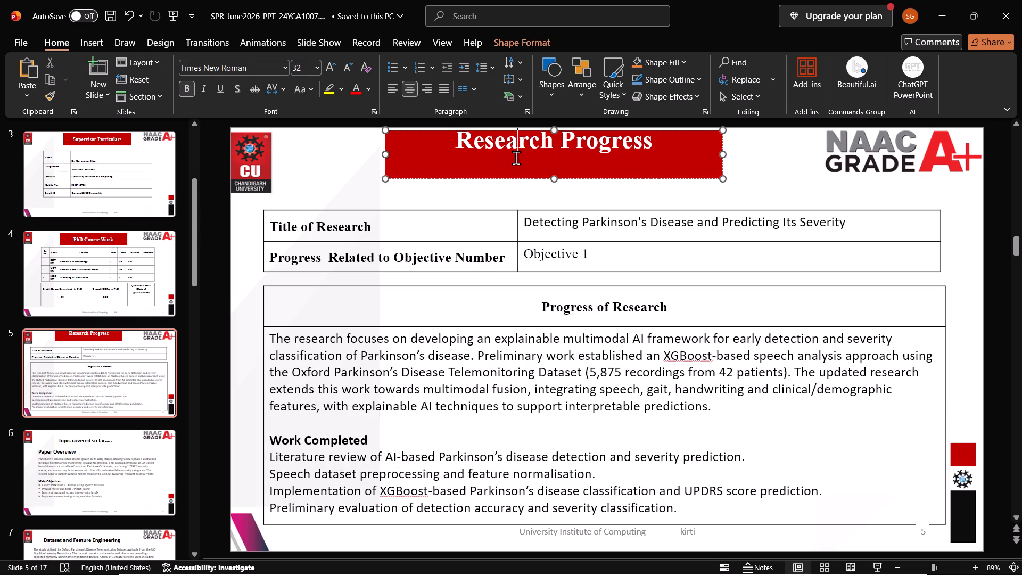
pyautogui.click(455, 142)
pyautogui.moveTo(455, 144); pyautogui.dragTo(635, 147)
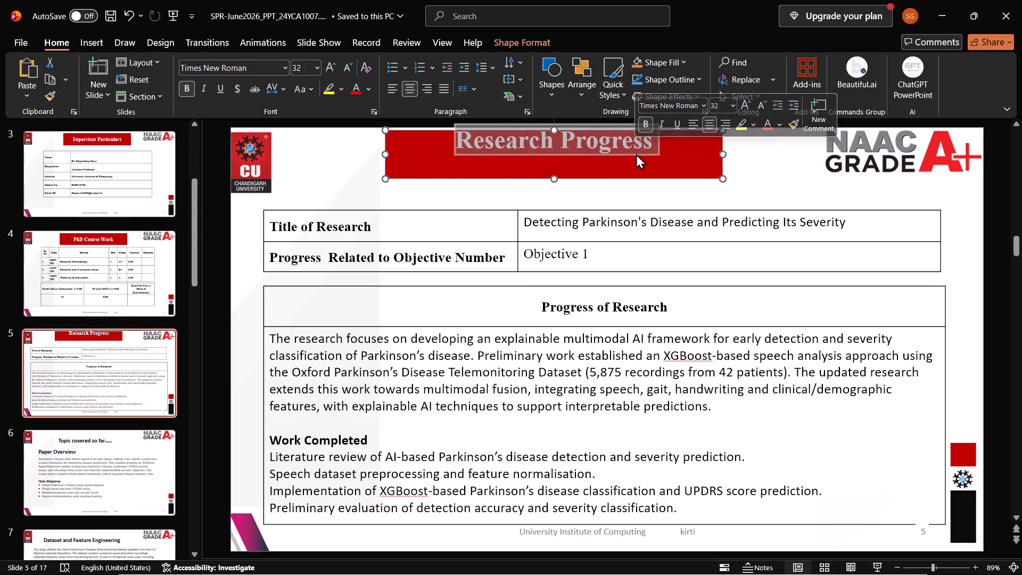
pyautogui.click(483, 160)
pyautogui.moveTo(450, 147); pyautogui.dragTo(523, 158)
pyautogui.moveTo(523, 158); pyautogui.dragTo(488, 144)
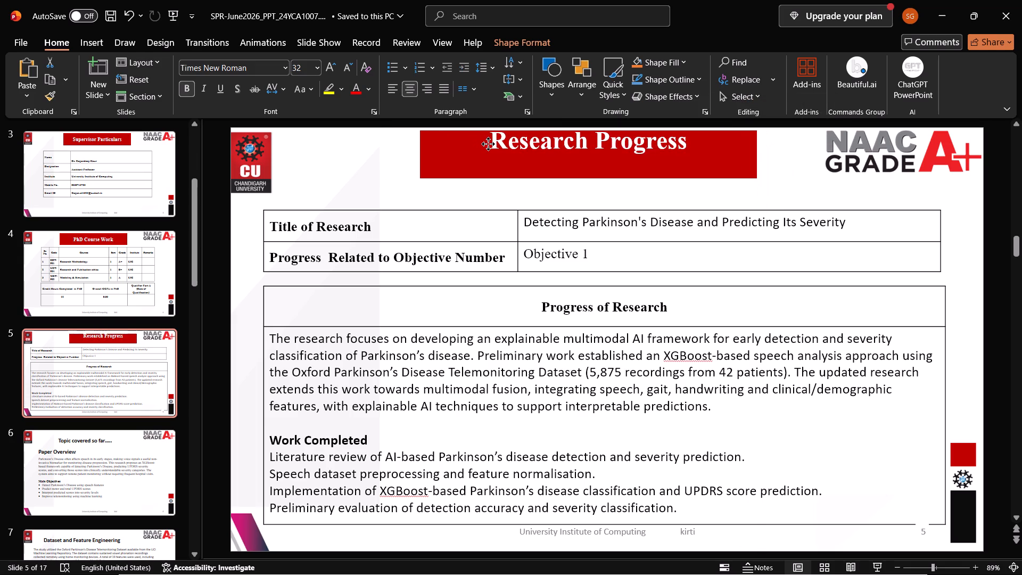
pyautogui.moveTo(488, 144); pyautogui.dragTo(489, 144)
# Select the Research Progress title text on slide 5 and open its line spacing choices.
pyautogui.tripleClick(545, 141)
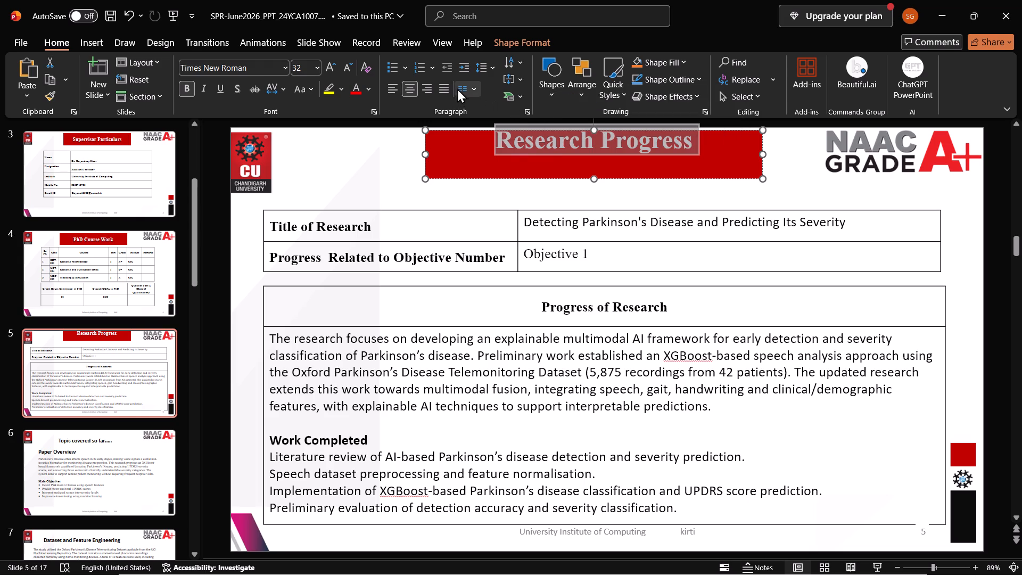
pyautogui.click(487, 67)
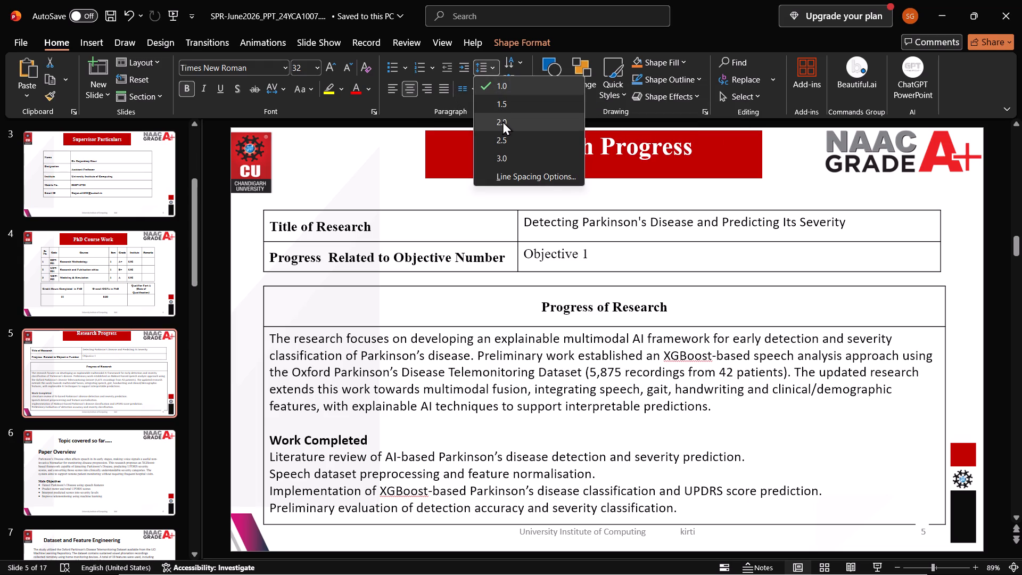
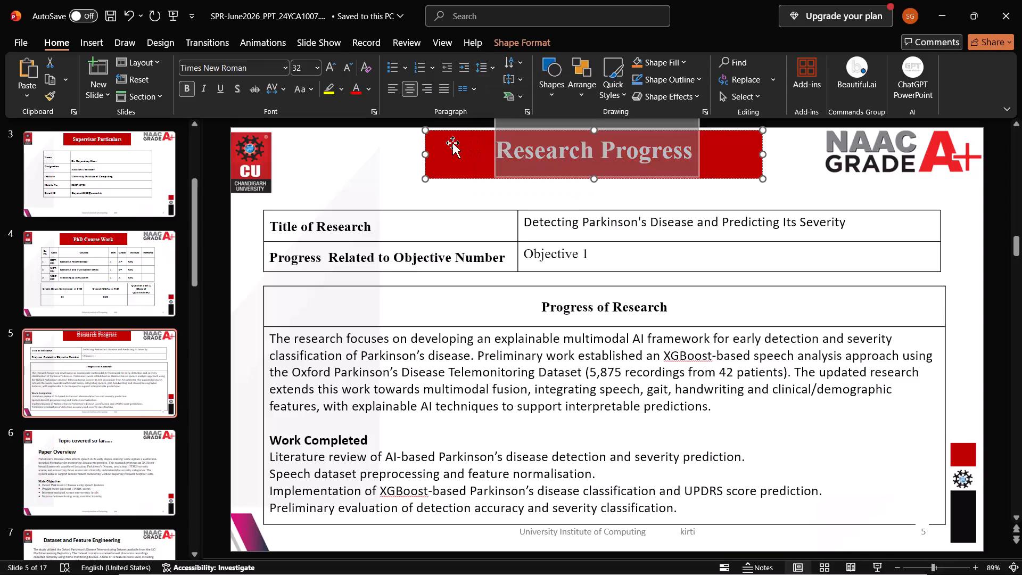
# Move slide 6's "Topic covered so far" title up beside the university logo at the slide's top edge, and narrow its text box.
pyautogui.click(373, 154)
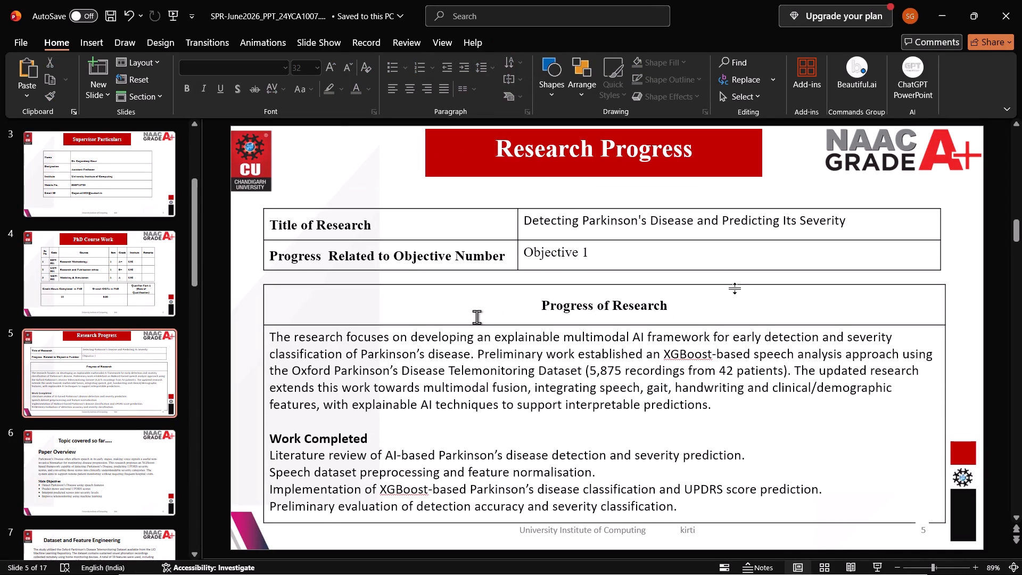
pyautogui.scroll(-1, 455, 310)
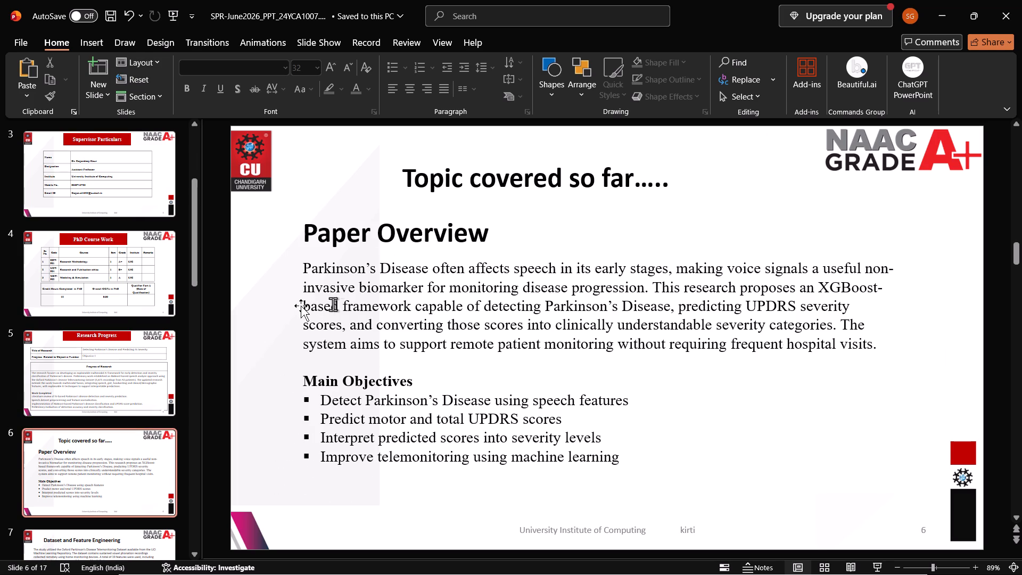
pyautogui.click(494, 168)
pyautogui.moveTo(501, 196); pyautogui.dragTo(498, 196)
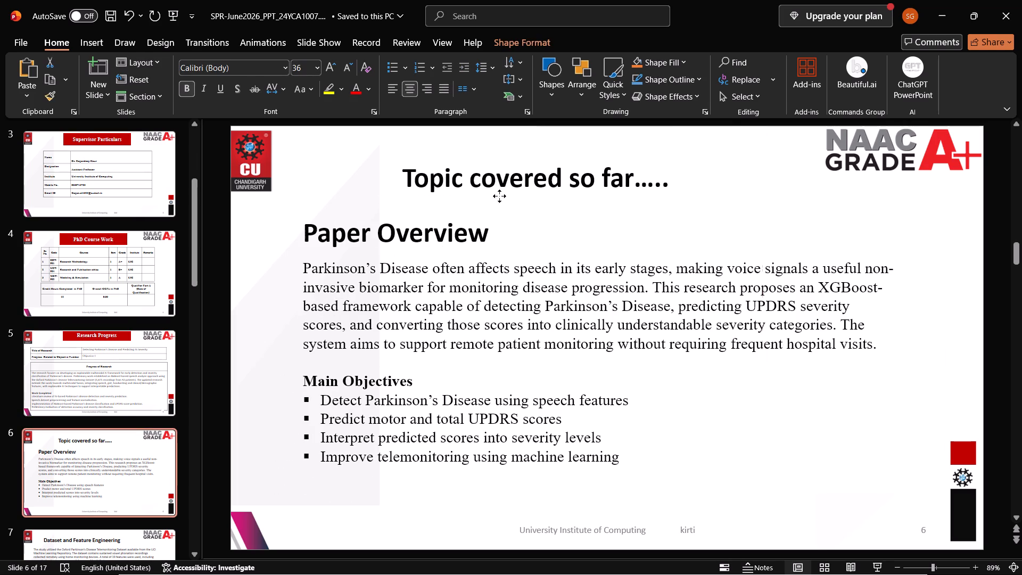
pyautogui.moveTo(498, 196); pyautogui.dragTo(413, 166)
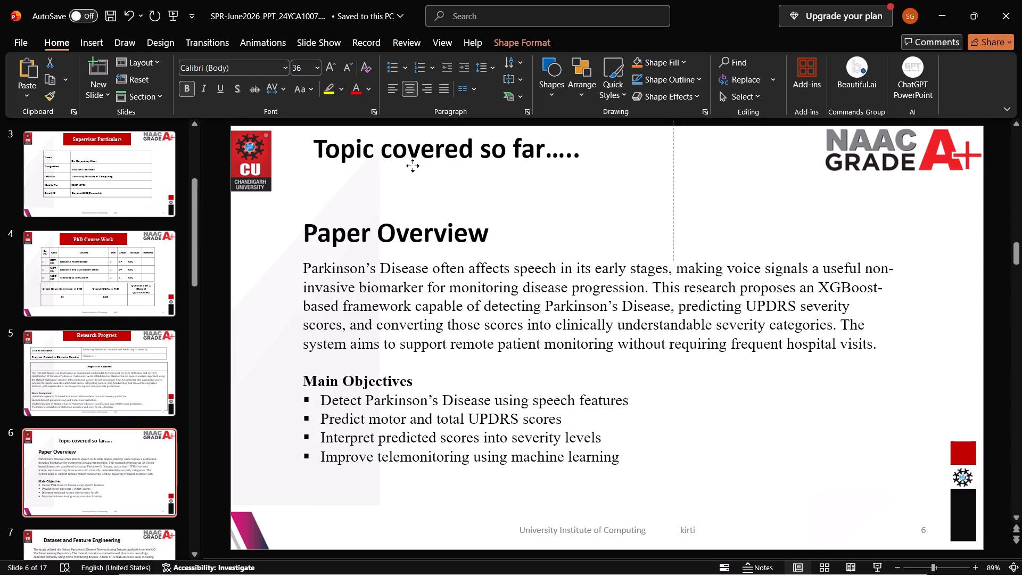
pyautogui.moveTo(413, 166); pyautogui.dragTo(417, 166)
pyautogui.moveTo(219, 151); pyautogui.dragTo(296, 144)
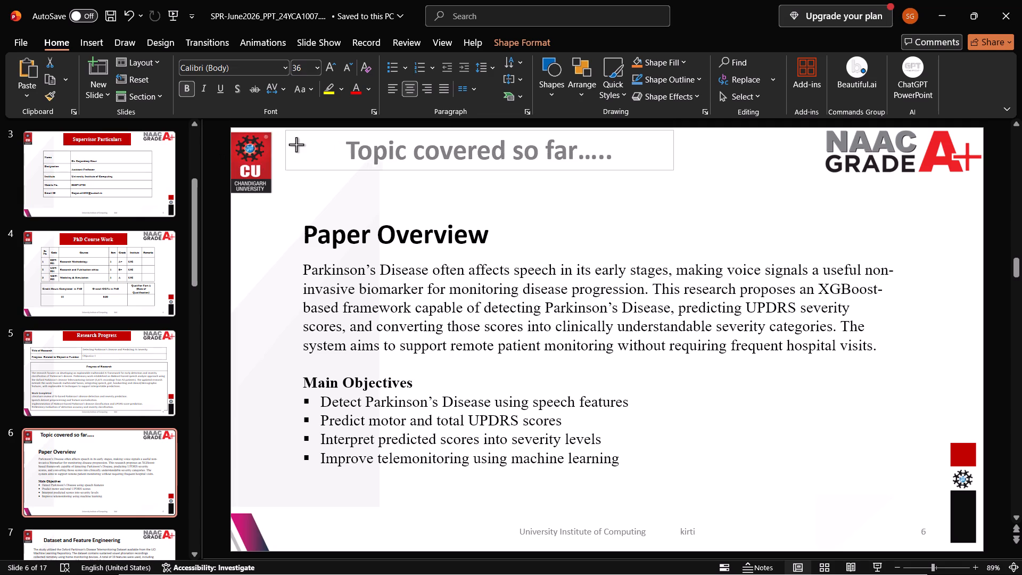
pyautogui.moveTo(296, 144); pyautogui.dragTo(352, 141)
pyautogui.moveTo(573, 171); pyautogui.dragTo(508, 175)
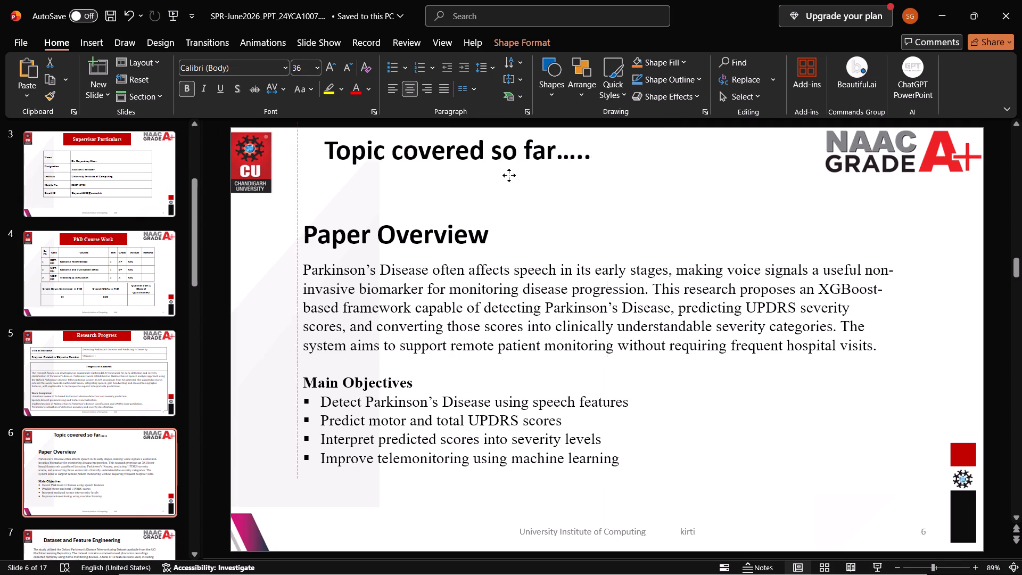
pyautogui.moveTo(508, 175); pyautogui.dragTo(503, 172)
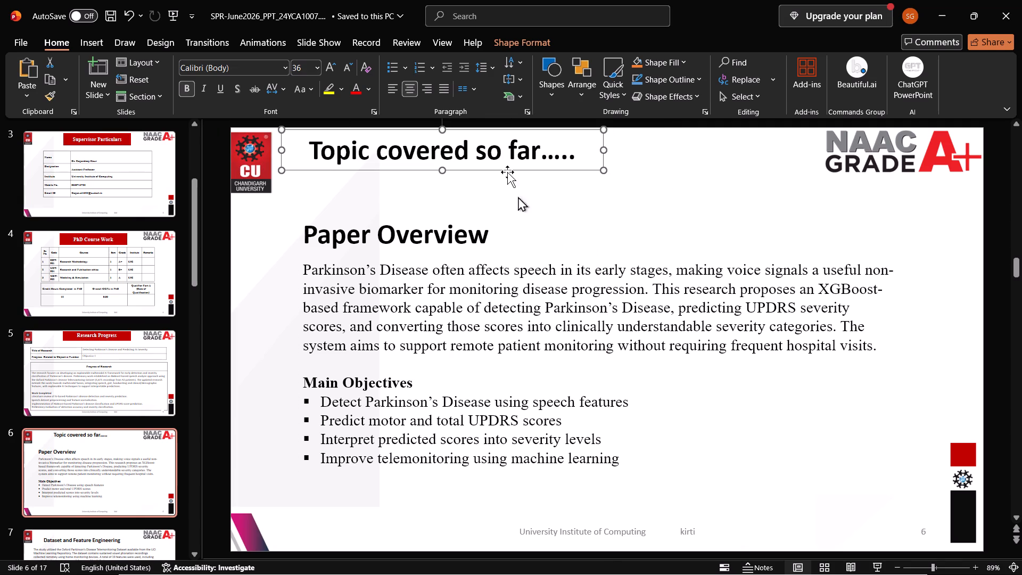
# Move slide 6's Paper Overview heading up to just beneath the "Topic covered so far" title, with the starts of their text aligned.
pyautogui.click(431, 235)
pyautogui.click(419, 258)
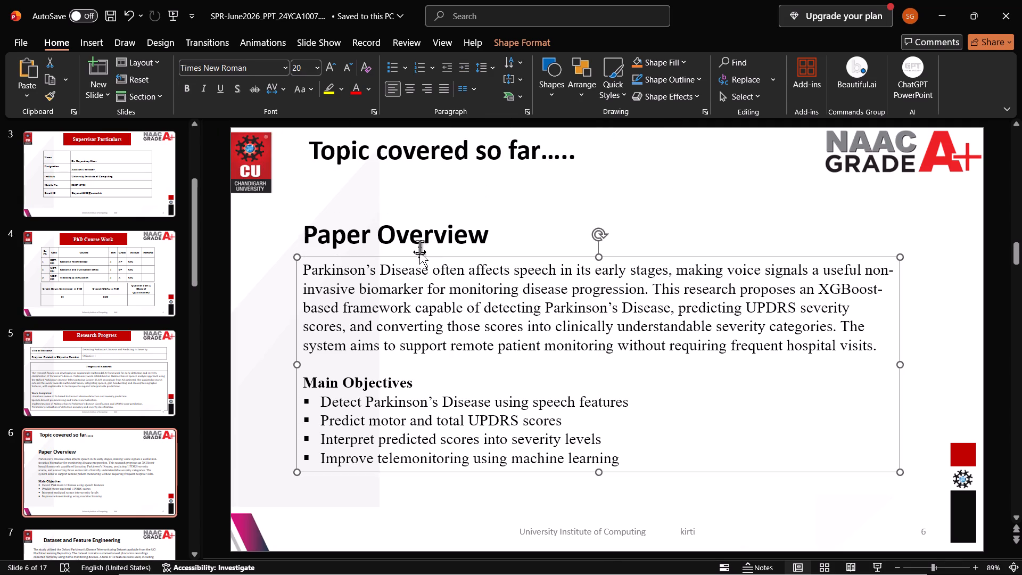
pyautogui.click(419, 247)
pyautogui.click(422, 253)
pyautogui.moveTo(422, 253); pyautogui.dragTo(426, 220)
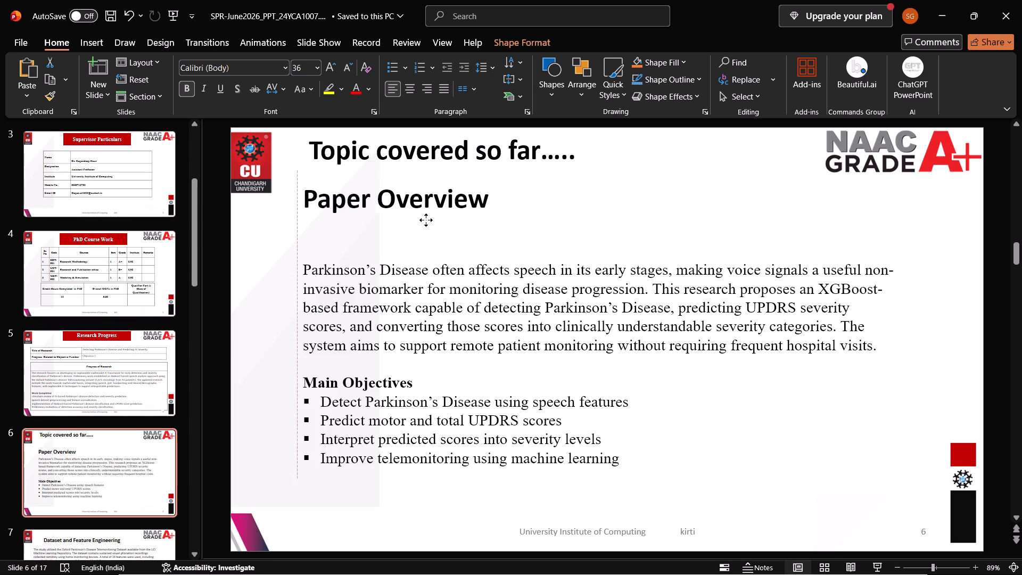
pyautogui.moveTo(426, 220); pyautogui.dragTo(427, 220)
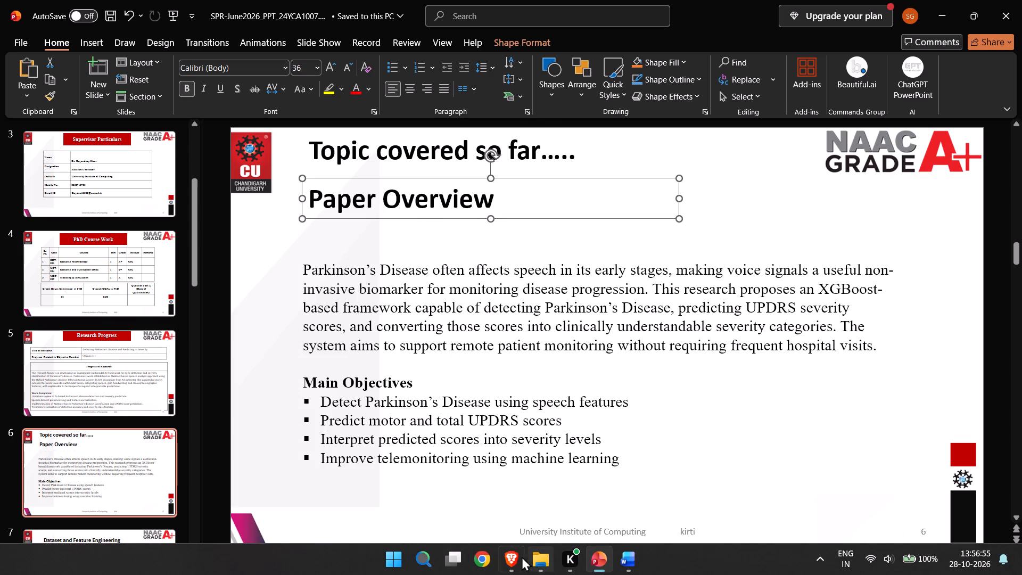
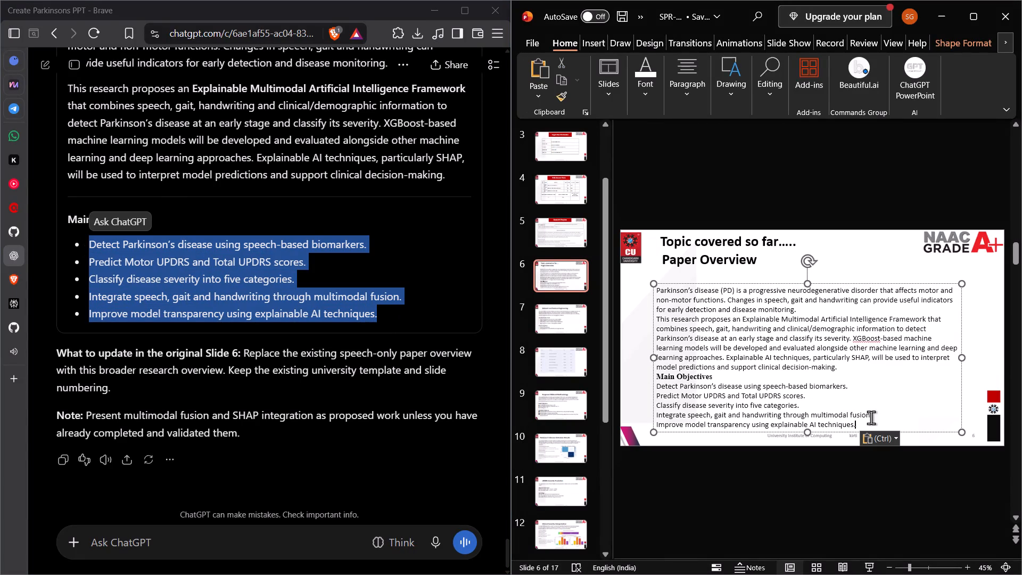
# Format the five objectives under Main Objectives on slide 6 as a list with filled square bullets.
pyautogui.moveTo(658, 389); pyautogui.dragTo(710, 414)
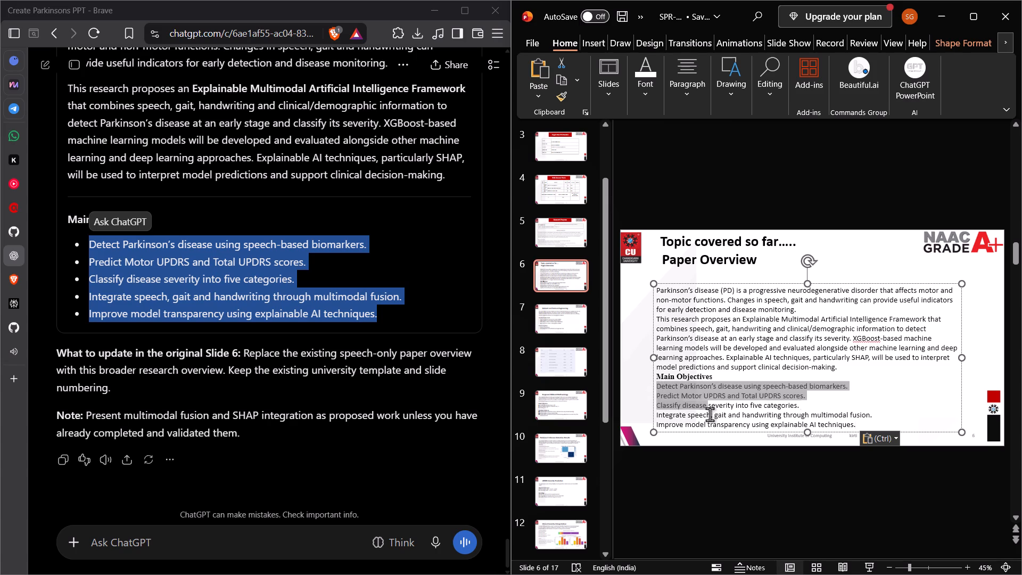
pyautogui.moveTo(710, 414); pyautogui.dragTo(864, 426)
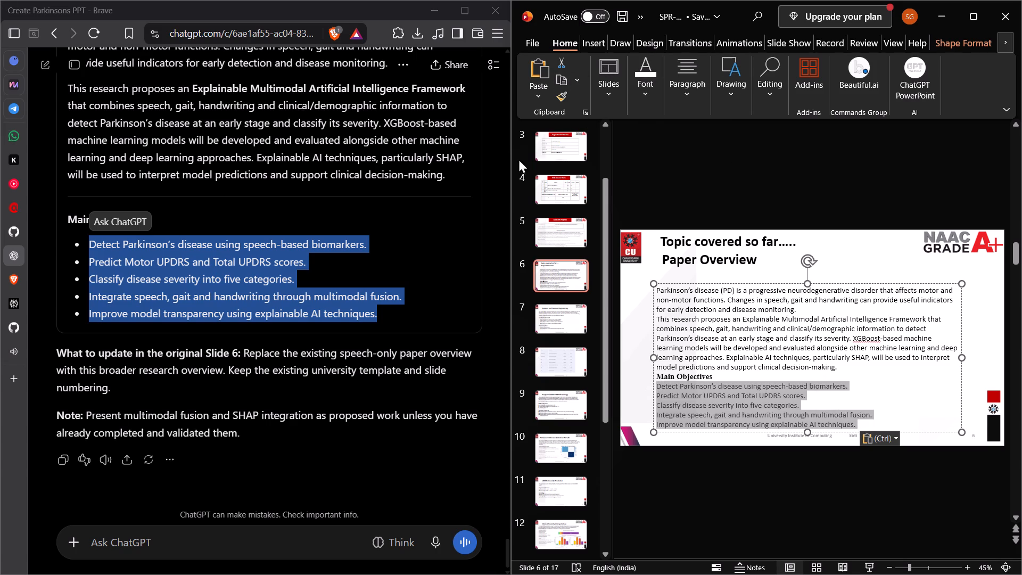
pyautogui.click(975, 14)
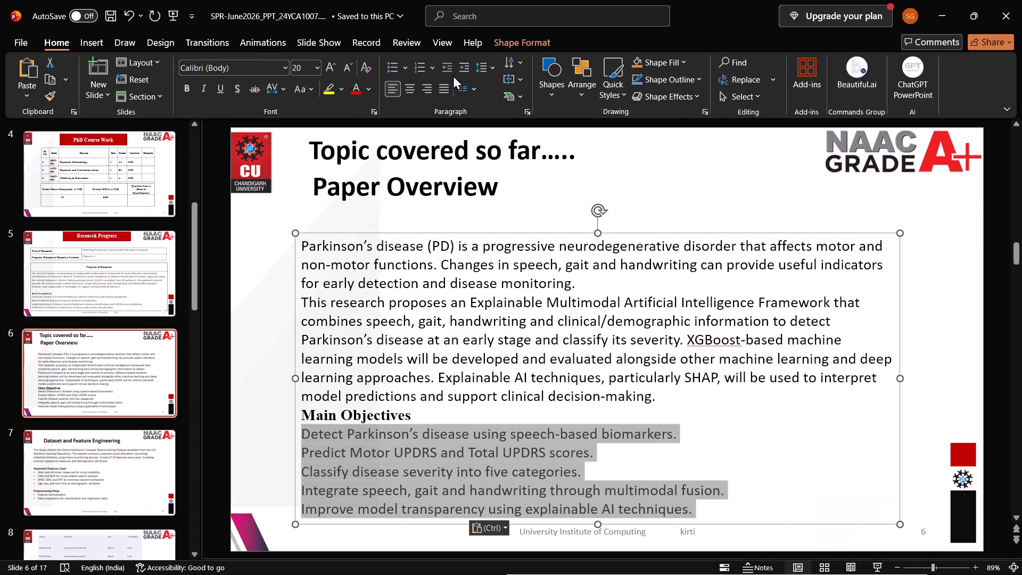
pyautogui.click(406, 68)
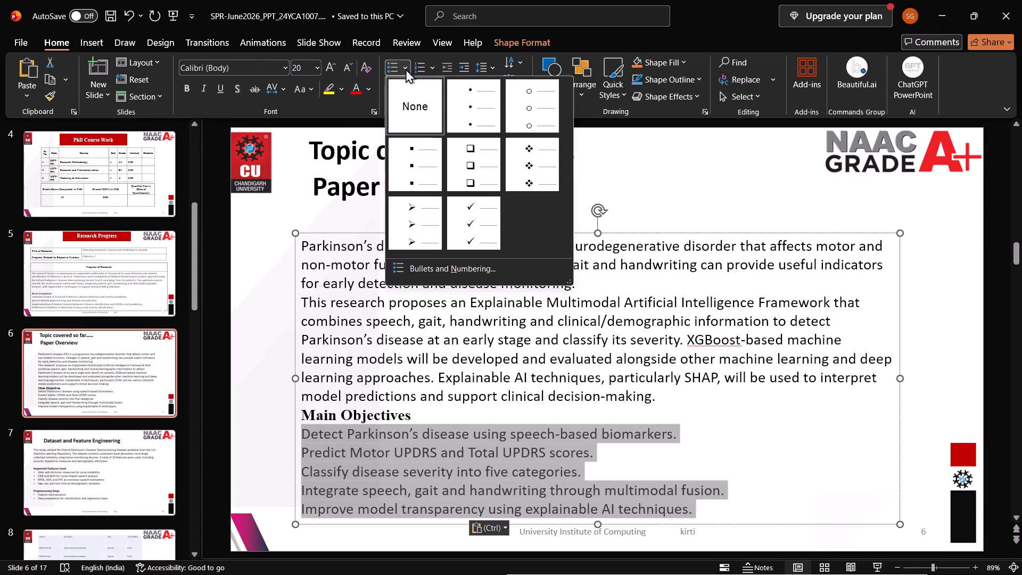
pyautogui.click(417, 159)
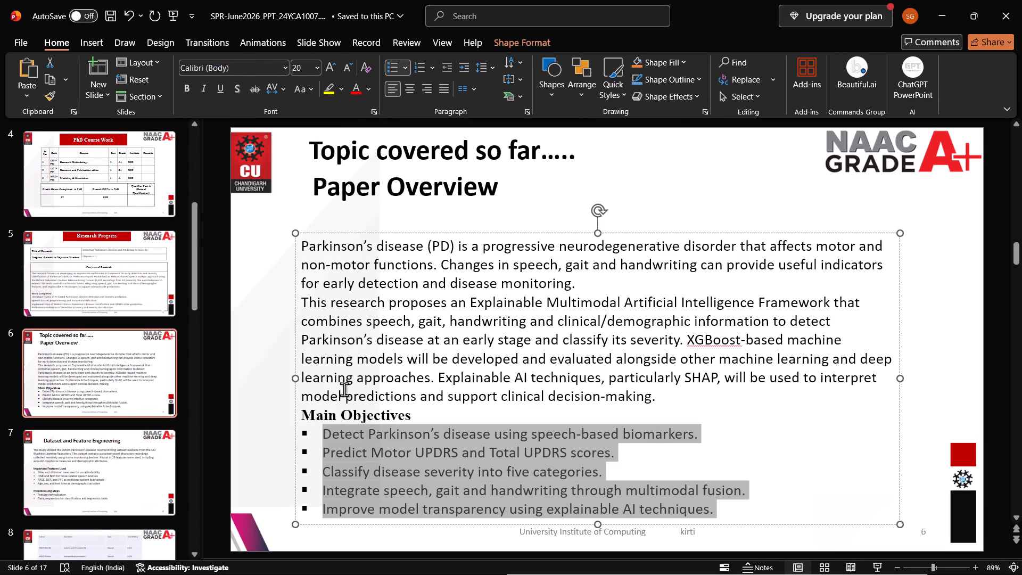
pyautogui.click(344, 392)
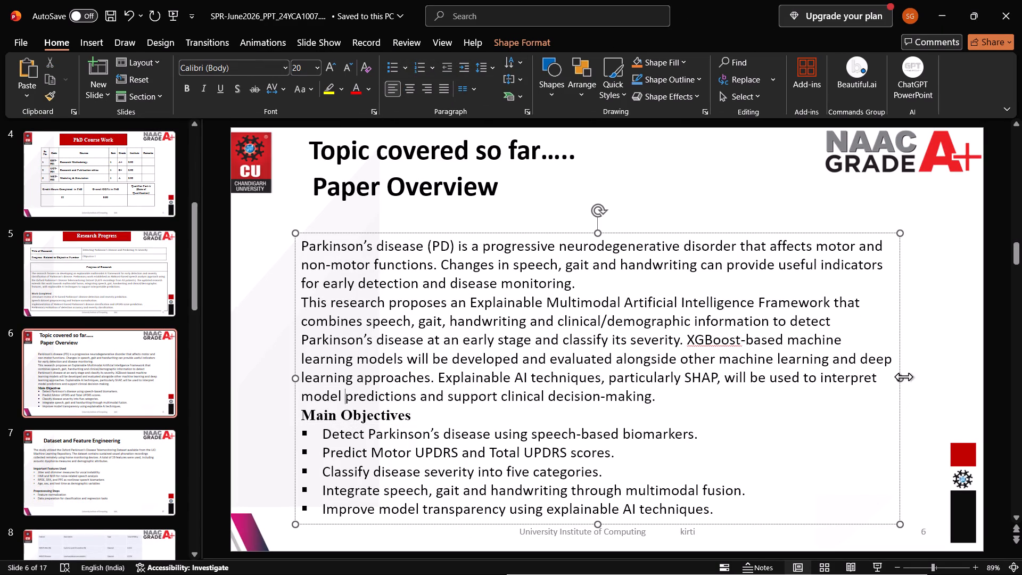
# Widen slide 6's body text box slightly by extending its right edge outward.
pyautogui.moveTo(904, 376); pyautogui.dragTo(923, 376)
# Justify the two overview paragraphs above Main Objectives on slide 6.
pyautogui.moveTo(897, 381); pyautogui.dragTo(874, 382)
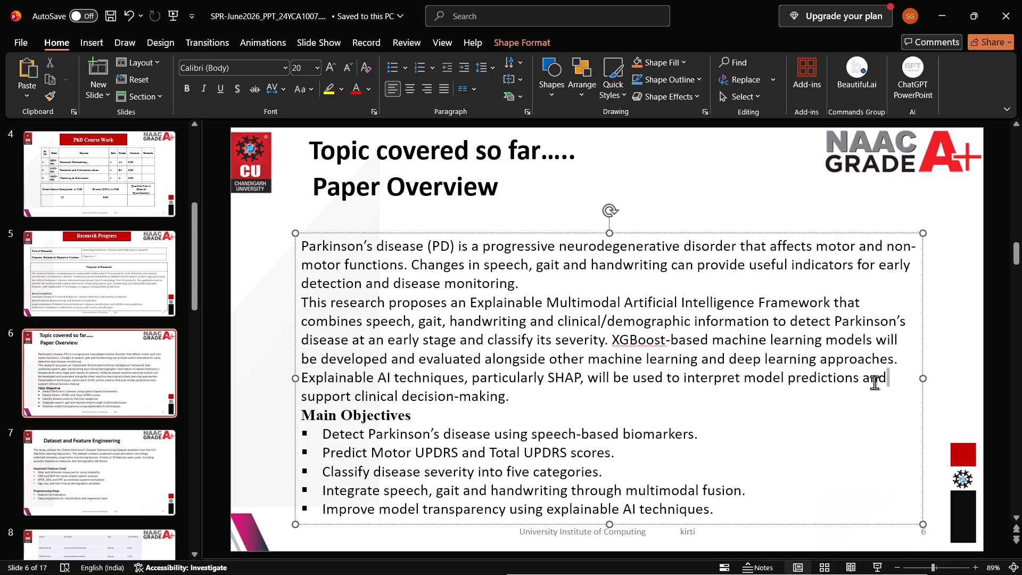
pyautogui.moveTo(874, 382); pyautogui.dragTo(835, 372)
pyautogui.moveTo(514, 401); pyautogui.dragTo(336, 302)
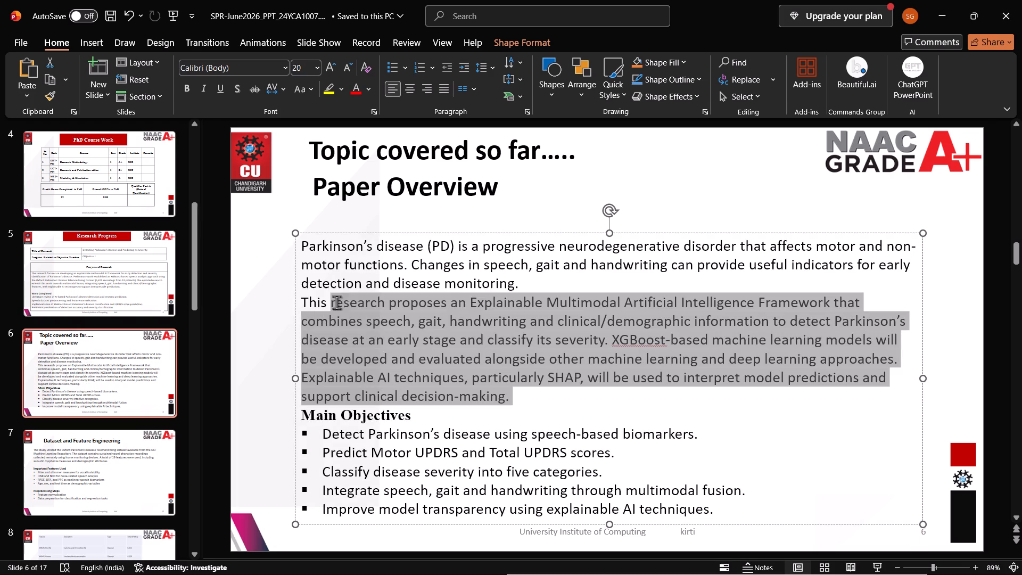
pyautogui.moveTo(336, 302); pyautogui.dragTo(308, 245)
pyautogui.click(444, 93)
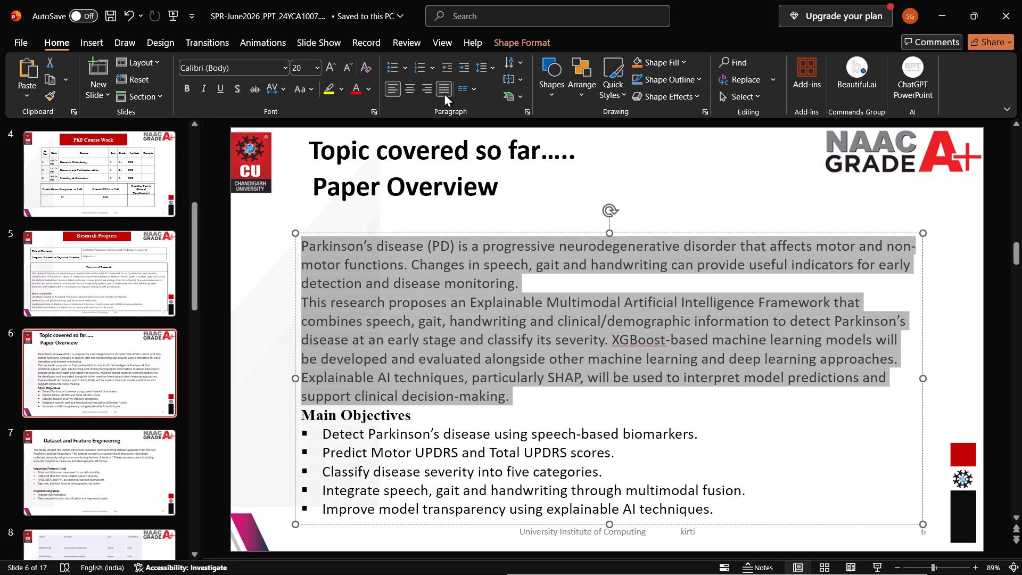
# Move slide 6's body text box up until it sits directly beneath the Paper Overview heading.
pyautogui.click(606, 238)
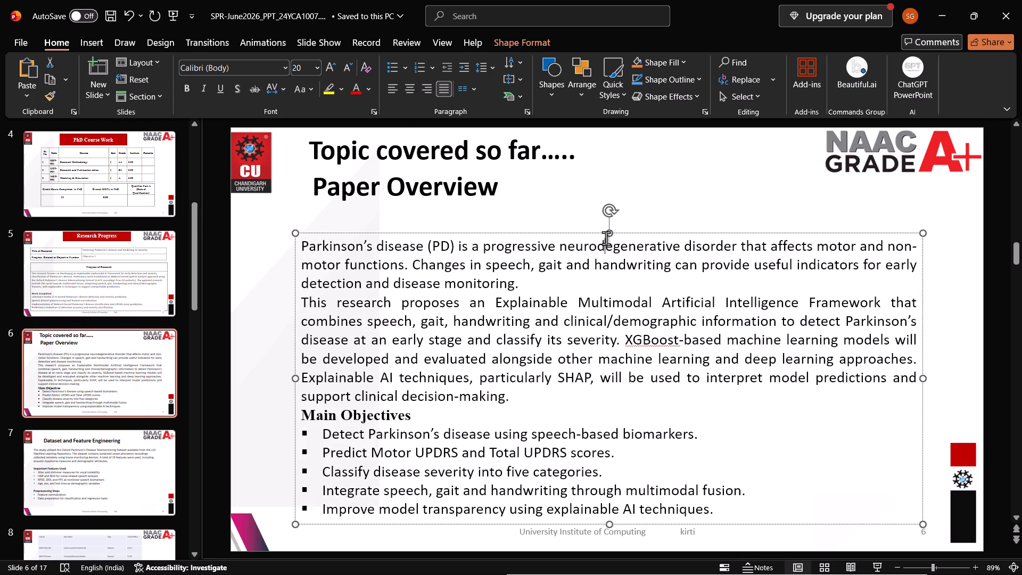
pyautogui.click(580, 238)
pyautogui.click(581, 228)
pyautogui.moveTo(581, 234); pyautogui.dragTo(588, 208)
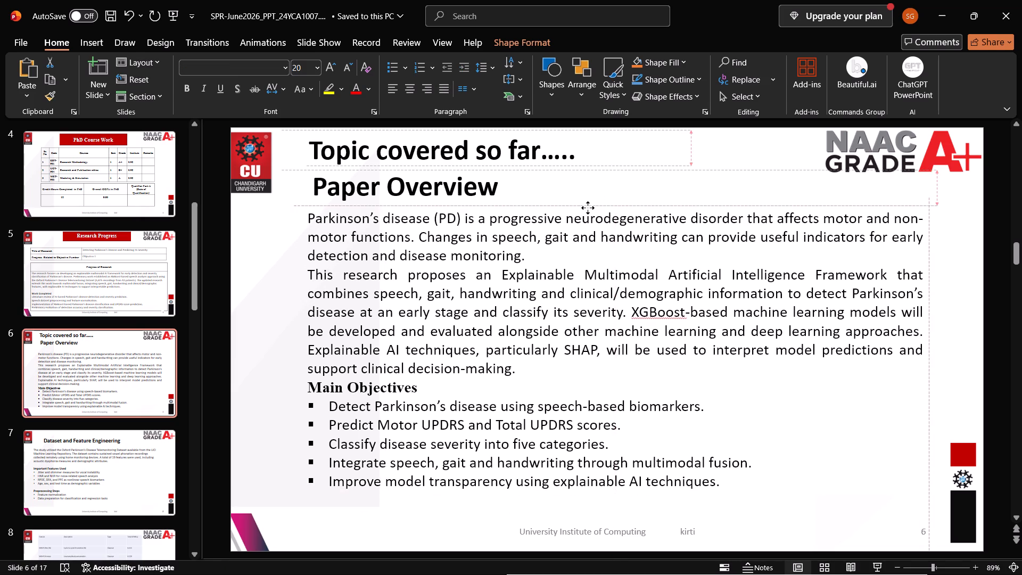
pyautogui.moveTo(588, 208); pyautogui.dragTo(592, 208)
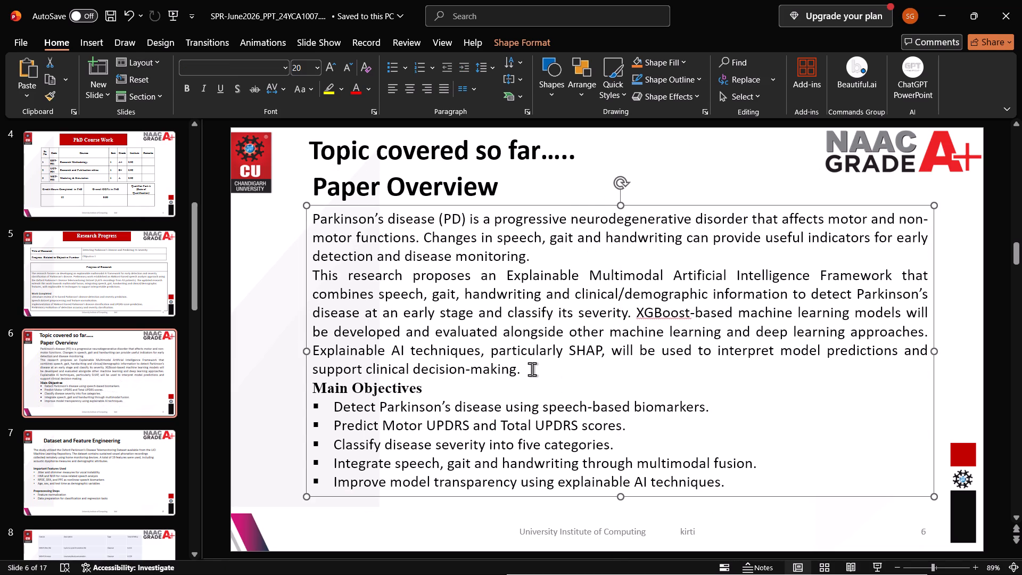
# Insert a blank line after each of the two overview paragraphs on slide 6.
pyautogui.click(532, 369)
pyautogui.press('Return')
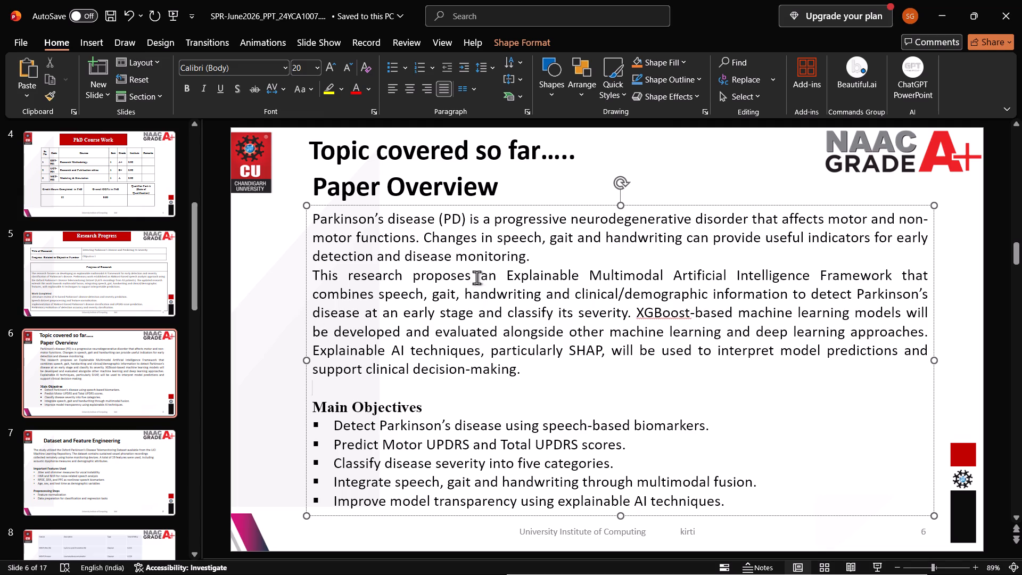
pyautogui.click(547, 264)
pyautogui.press('Return')
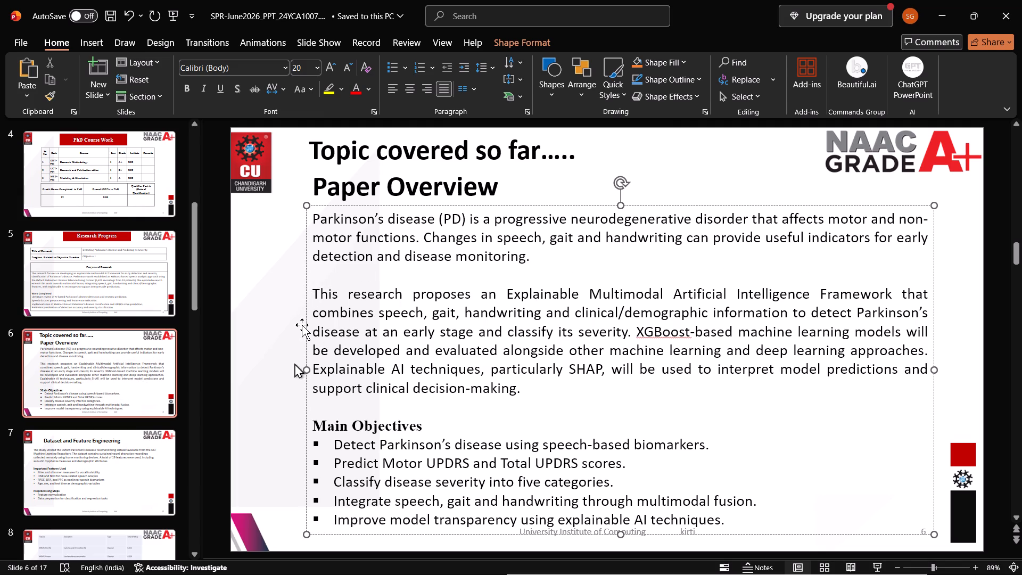
# Widen slide 6's body text box by extending its left edge outward past the heading's start.
pyautogui.moveTo(306, 367); pyautogui.dragTo(284, 368)
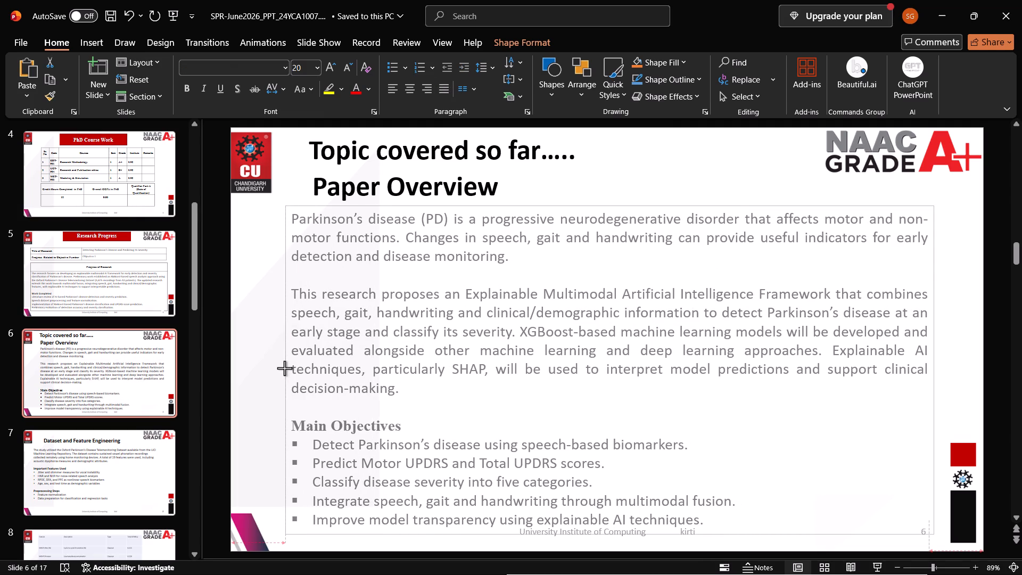
pyautogui.moveTo(284, 368); pyautogui.dragTo(278, 368)
# Narrow slide 6's Paper Overview heading box so that its right edge ends just past the text.
pyautogui.click(374, 200)
pyautogui.click(392, 201)
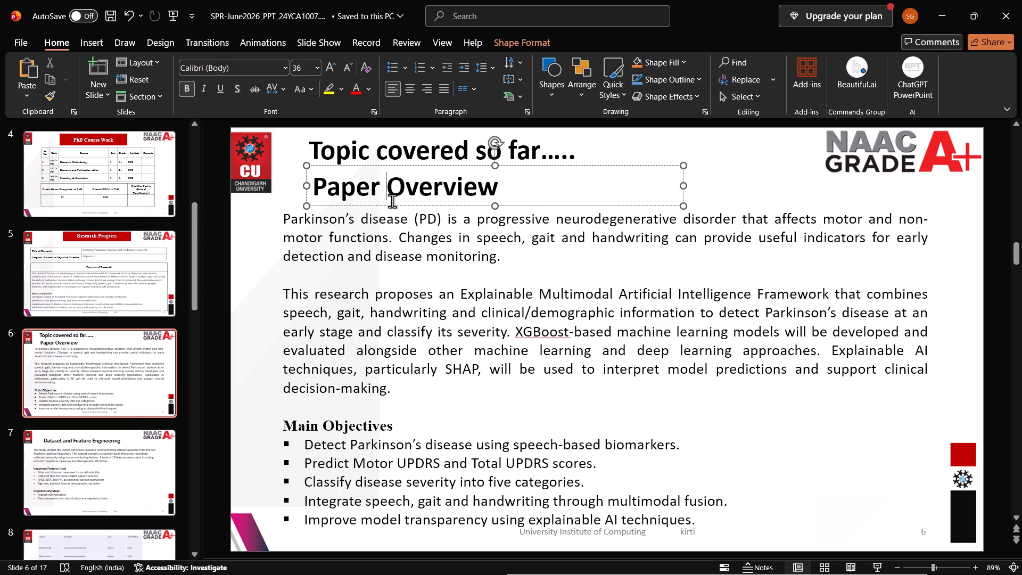
pyautogui.moveTo(683, 185); pyautogui.dragTo(577, 194)
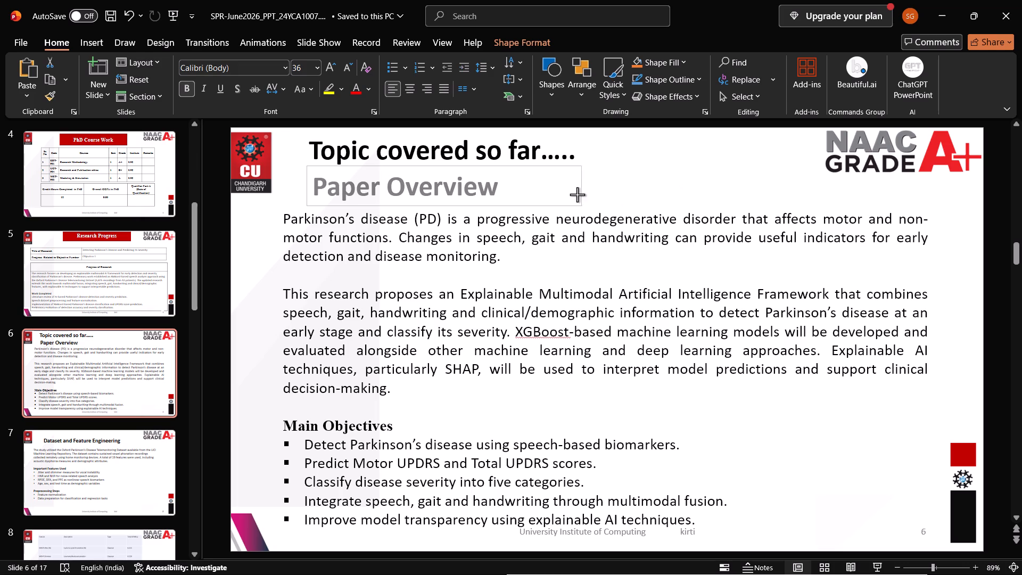
pyautogui.moveTo(577, 194); pyautogui.dragTo(526, 198)
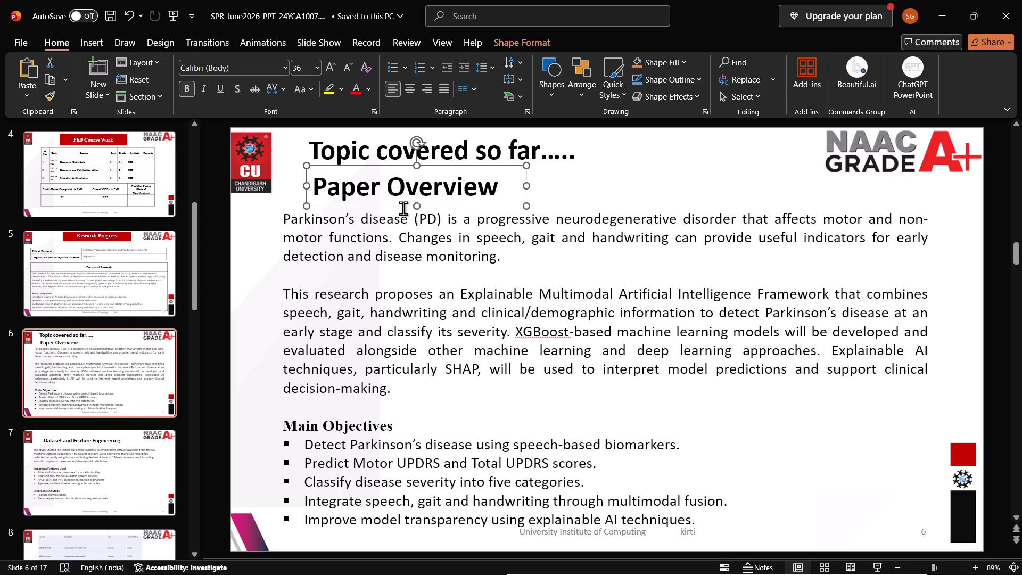
# Move the Paper Overview heading sideways toward the centre of slide 6, keeping it above the body text.
pyautogui.moveTo(393, 204); pyautogui.dragTo(574, 210)
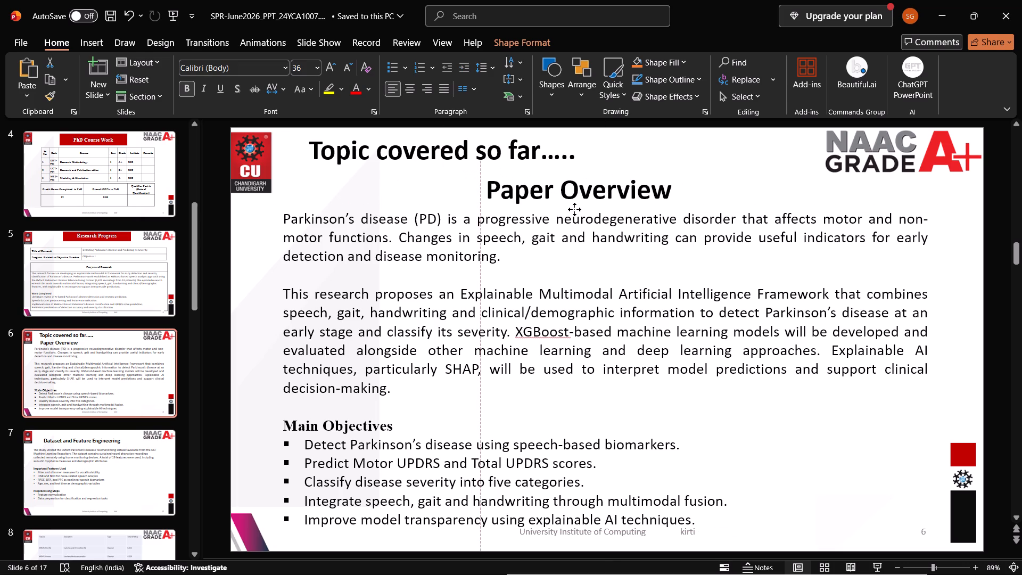
pyautogui.moveTo(574, 210); pyautogui.dragTo(576, 207)
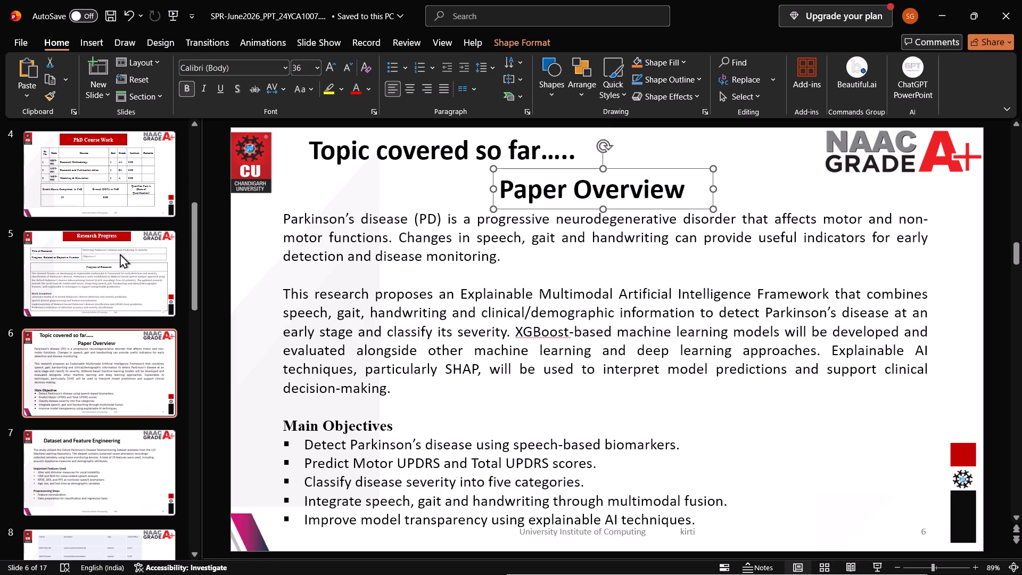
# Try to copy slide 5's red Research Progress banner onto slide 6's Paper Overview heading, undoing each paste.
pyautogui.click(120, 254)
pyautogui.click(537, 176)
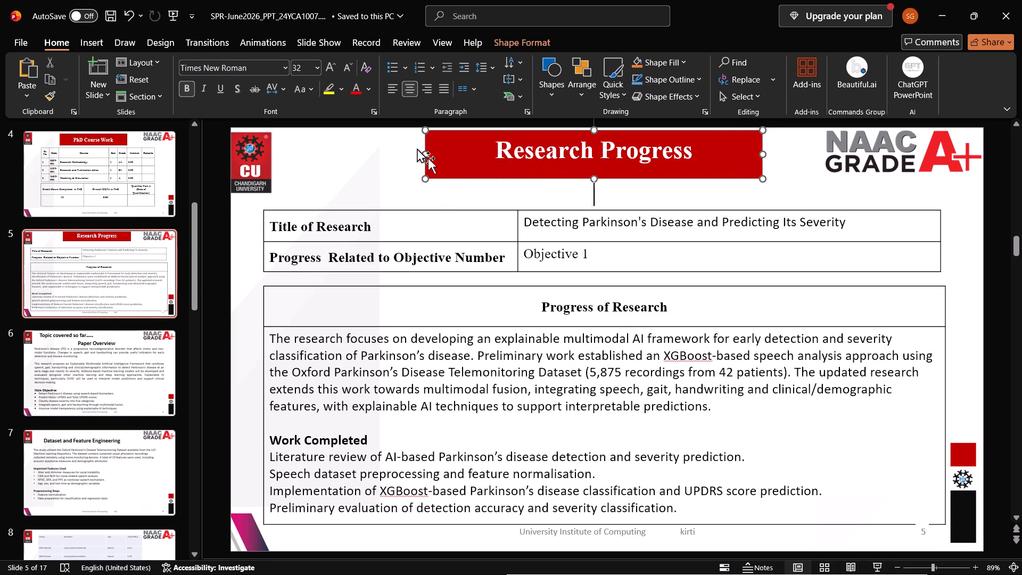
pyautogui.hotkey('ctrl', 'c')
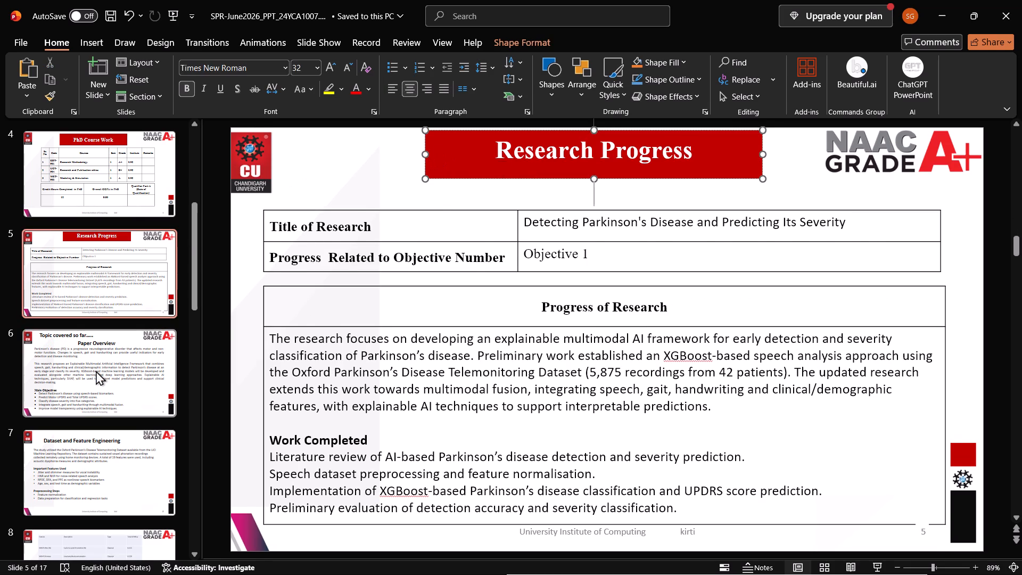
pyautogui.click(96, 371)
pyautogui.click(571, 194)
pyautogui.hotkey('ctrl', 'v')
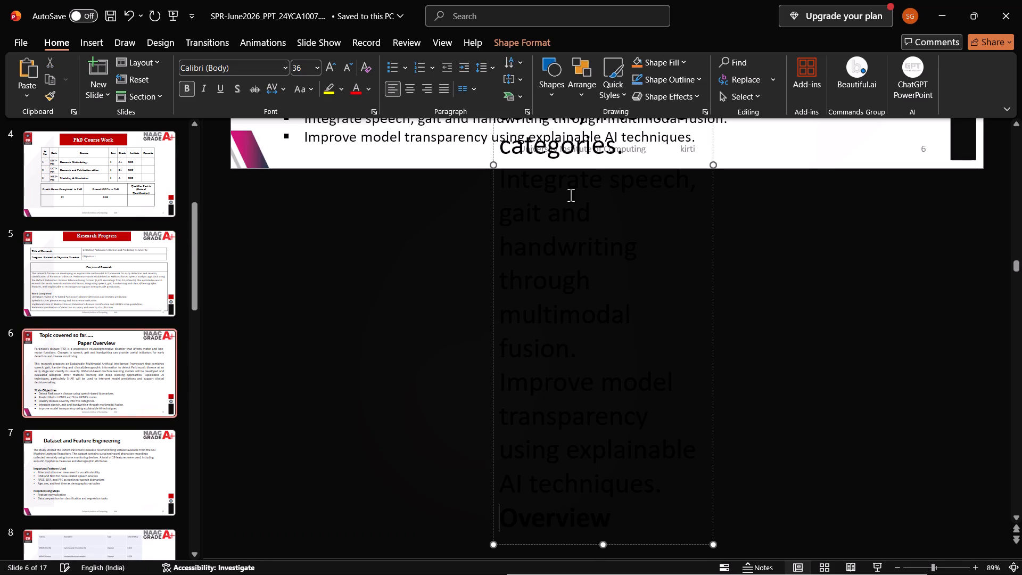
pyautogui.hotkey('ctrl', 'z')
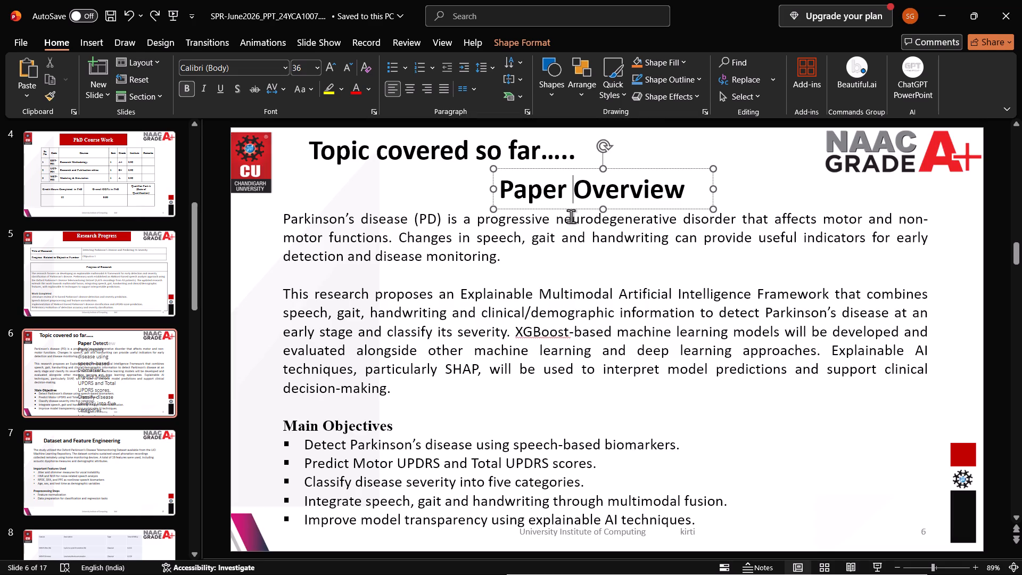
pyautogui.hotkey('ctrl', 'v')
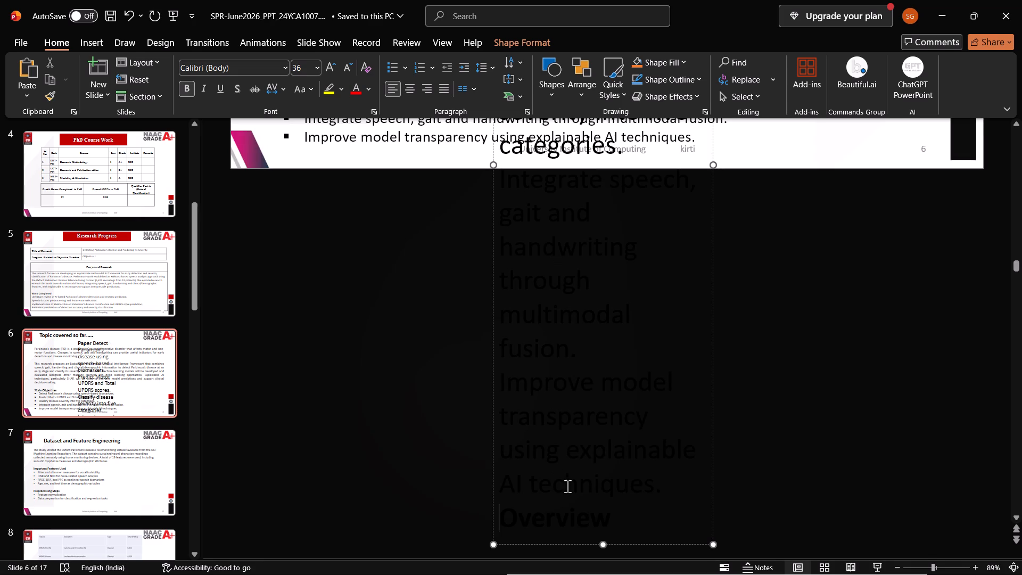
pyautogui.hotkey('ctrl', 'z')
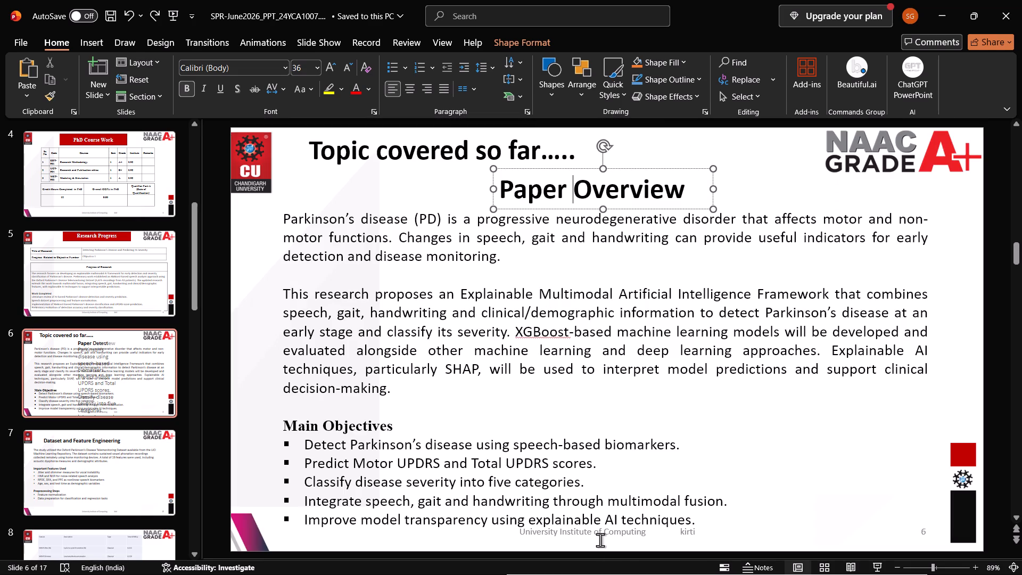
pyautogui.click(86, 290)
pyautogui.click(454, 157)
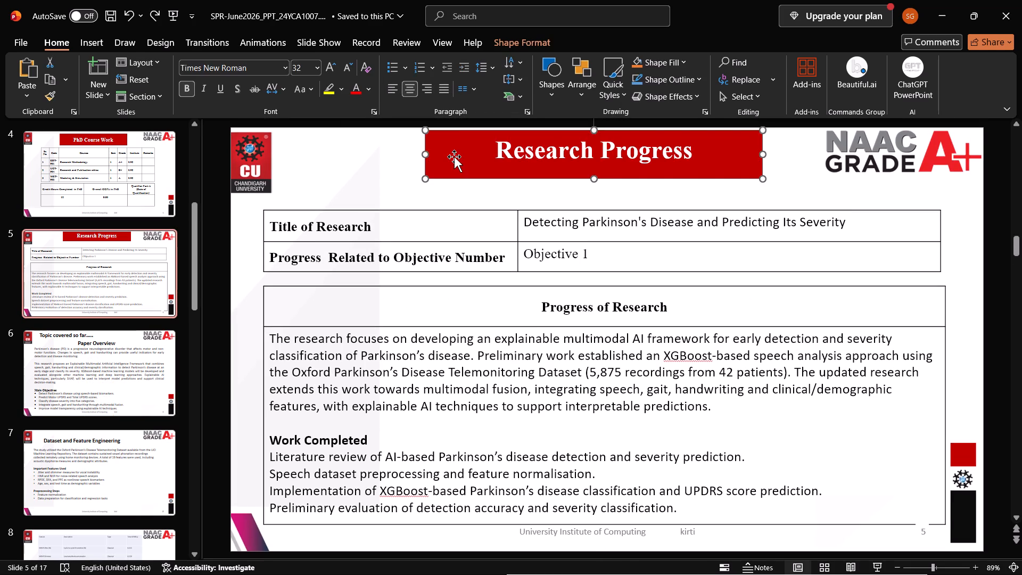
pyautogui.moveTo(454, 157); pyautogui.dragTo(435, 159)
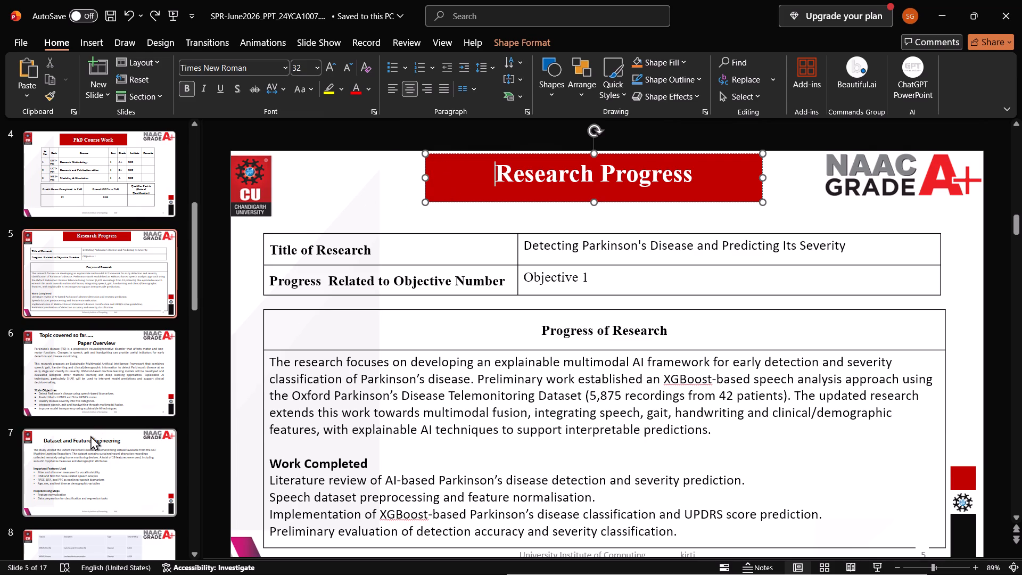
# Fill slide 6's Paper Overview heading box with the standard red colour.
pyautogui.click(92, 376)
pyautogui.click(548, 215)
pyautogui.click(551, 197)
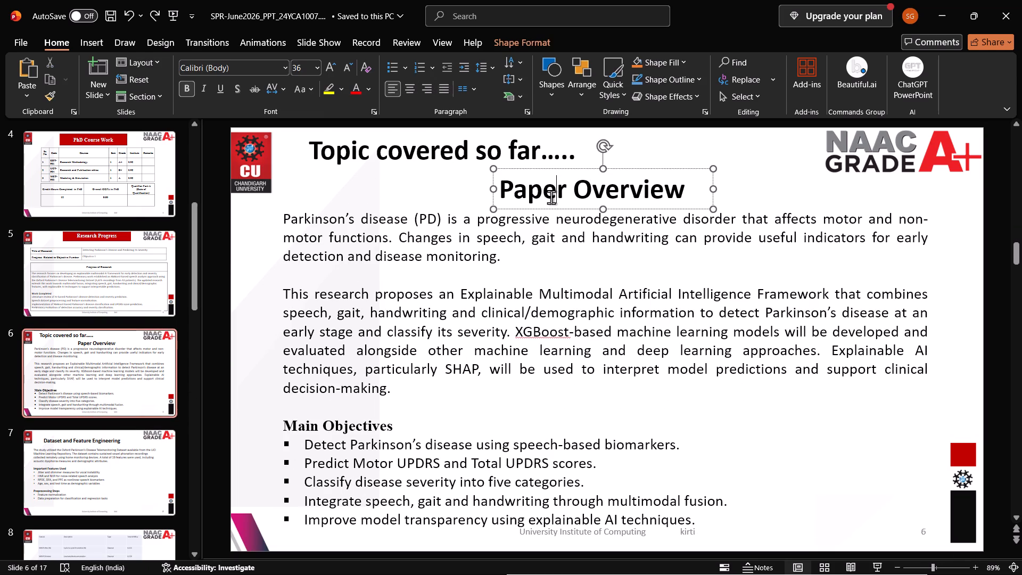
pyautogui.click(675, 58)
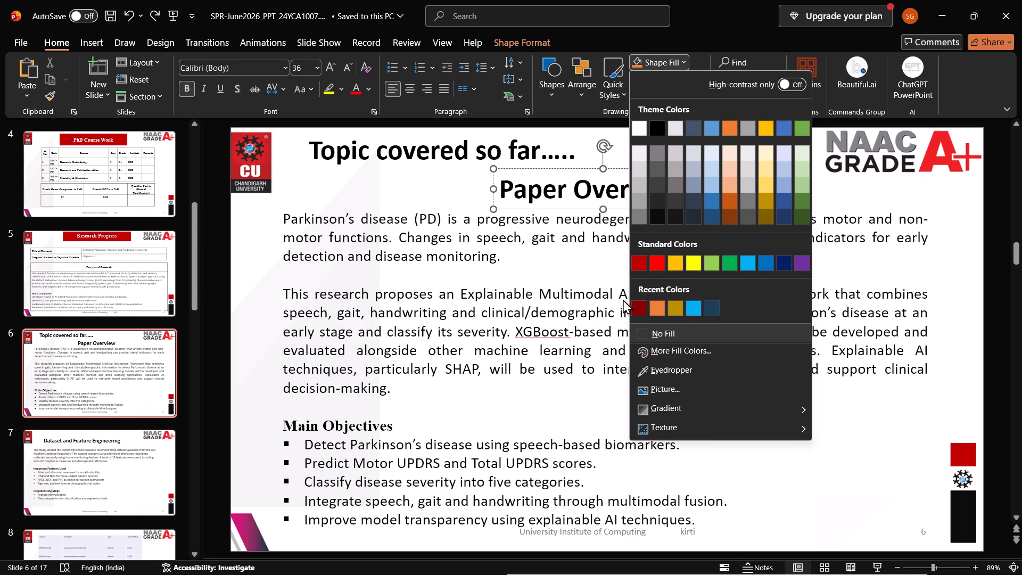
pyautogui.click(653, 264)
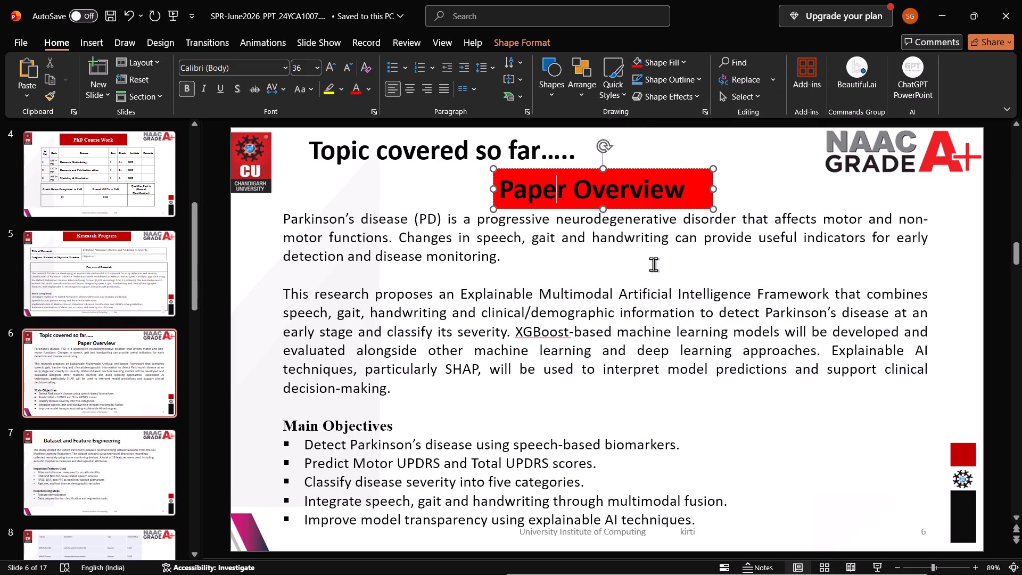
# Set the Paper Overview heading's text colour to white.
pyautogui.tripleClick(591, 195)
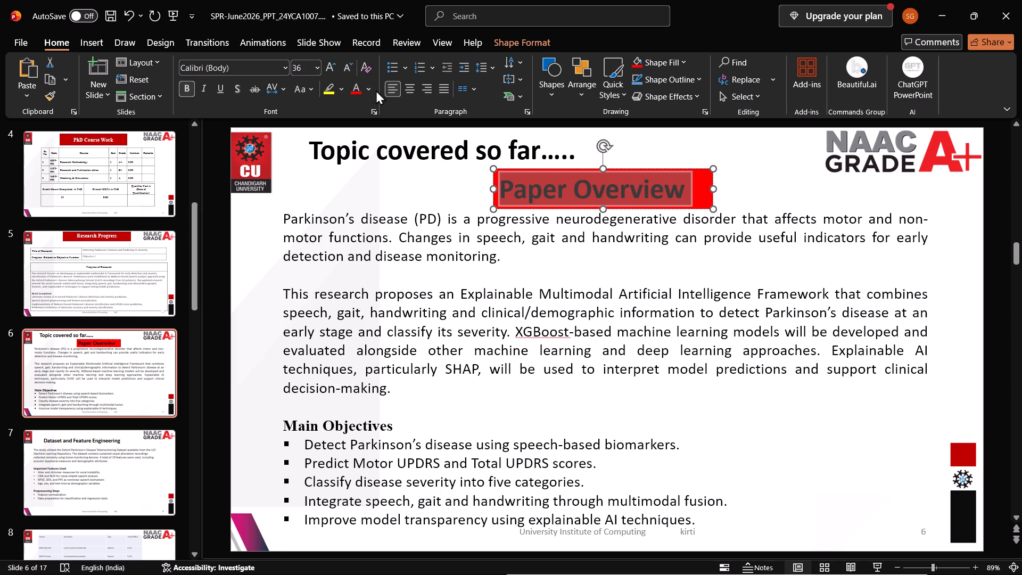
pyautogui.click(368, 91)
pyautogui.click(357, 157)
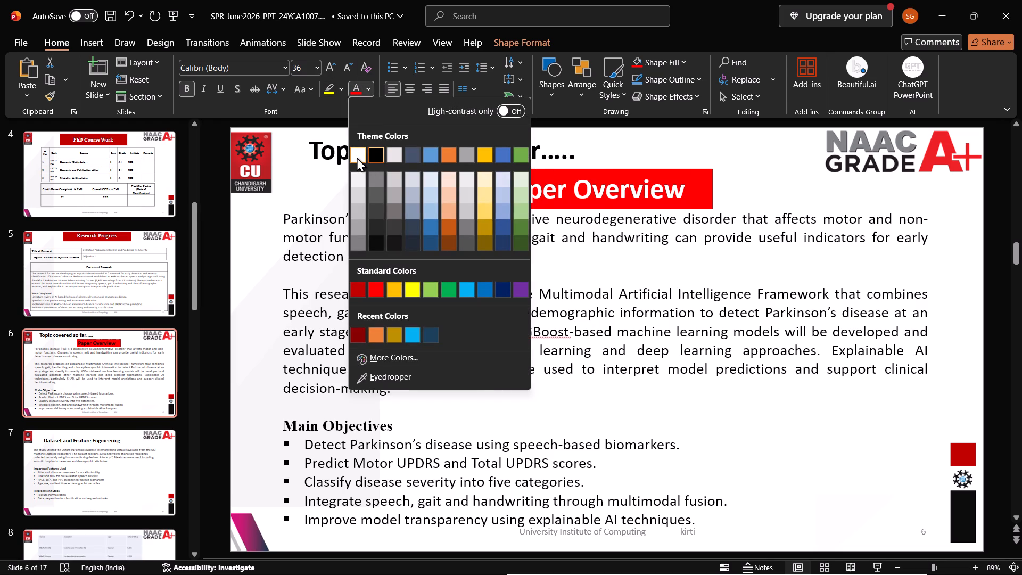
# Widen the Paper Overview heading's red box on slide 6 by extending its left edge slightly outward.
pyautogui.moveTo(492, 187); pyautogui.dragTo(470, 189)
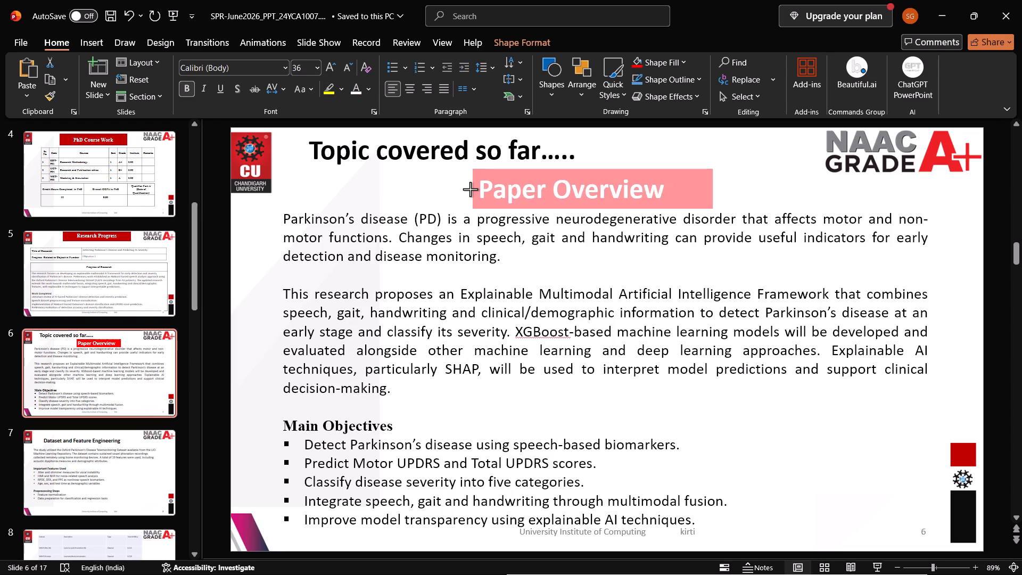
pyautogui.moveTo(470, 189); pyautogui.dragTo(463, 189)
# Justify the Paper Overview heading text on slide 6 and increase its indent by one level.
pyautogui.click(521, 188)
pyautogui.moveTo(471, 187); pyautogui.dragTo(630, 197)
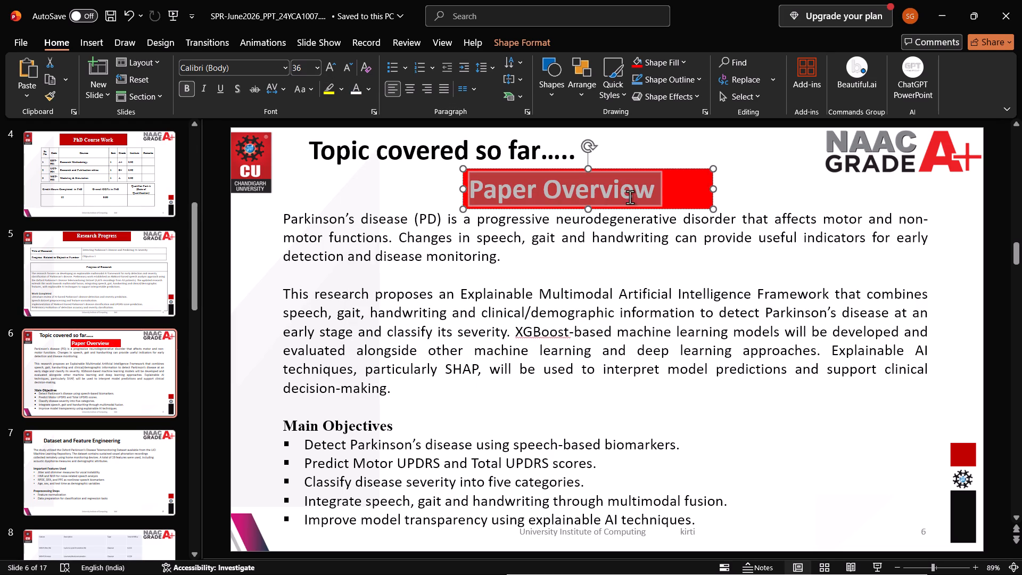
pyautogui.moveTo(630, 197); pyautogui.dragTo(633, 197)
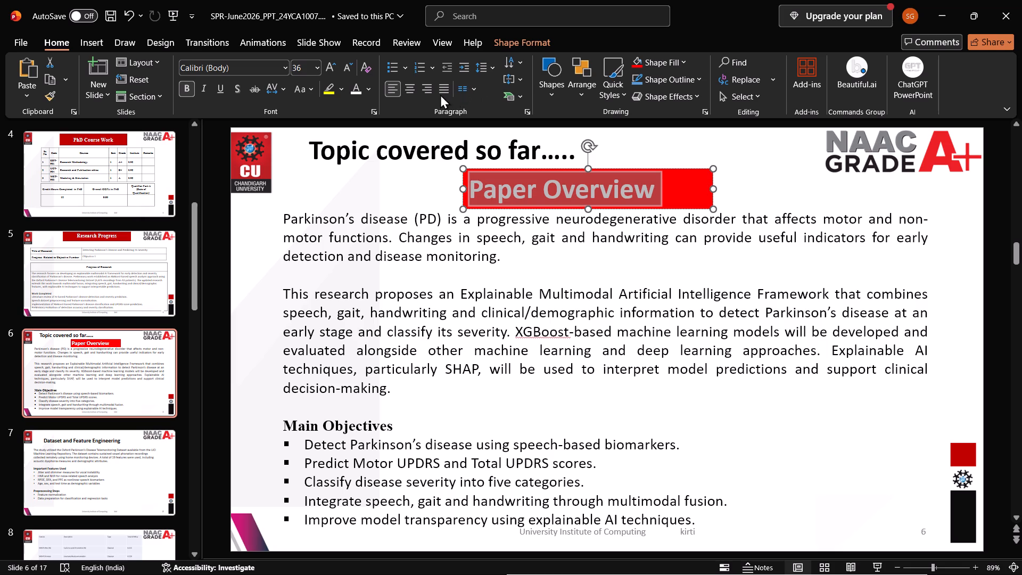
pyautogui.click(440, 94)
pyautogui.click(465, 69)
pyautogui.click(402, 182)
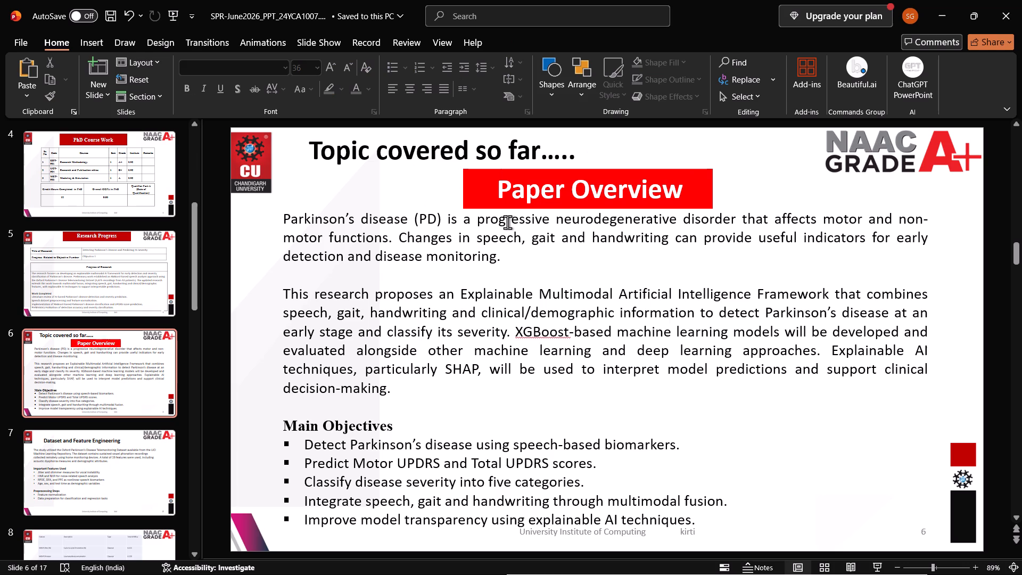
# Widen the Paper Overview box slightly on both sides and indent its text one more level to recentre it.
pyautogui.click(646, 196)
pyautogui.moveTo(712, 192); pyautogui.dragTo(727, 191)
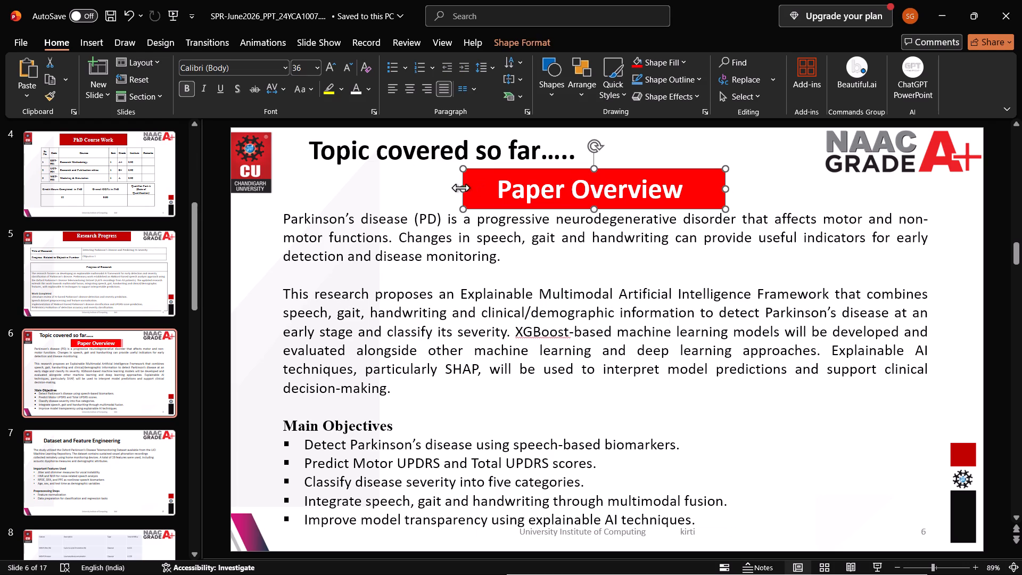
pyautogui.moveTo(463, 188); pyautogui.dragTo(446, 190)
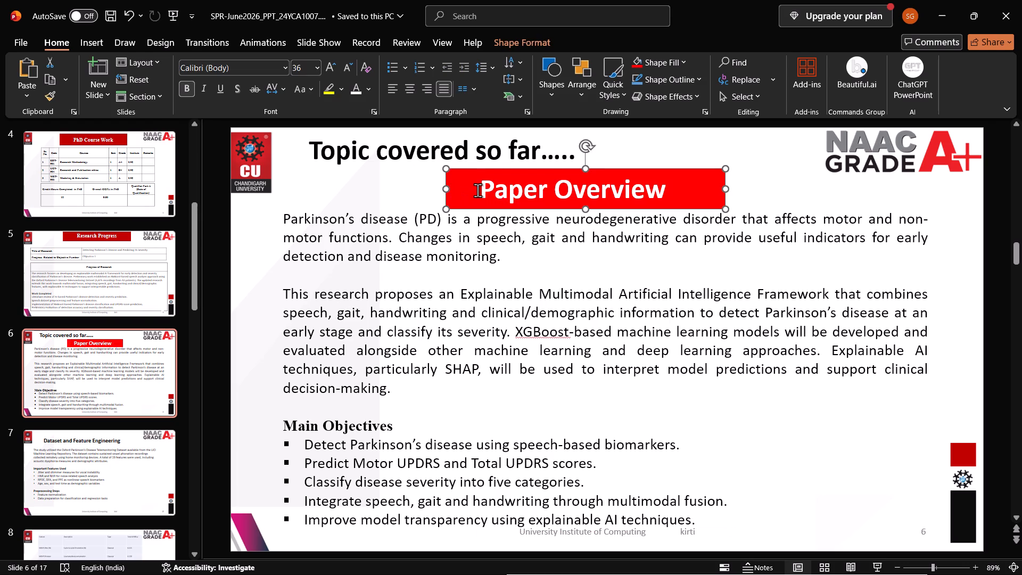
pyautogui.click(477, 190)
pyautogui.moveTo(481, 190); pyautogui.dragTo(625, 194)
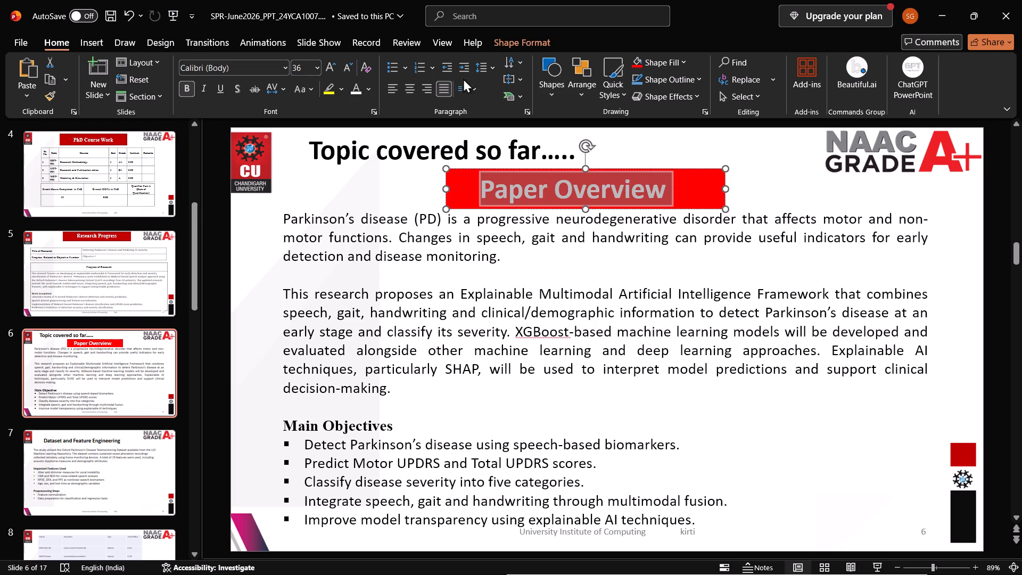
pyautogui.click(458, 68)
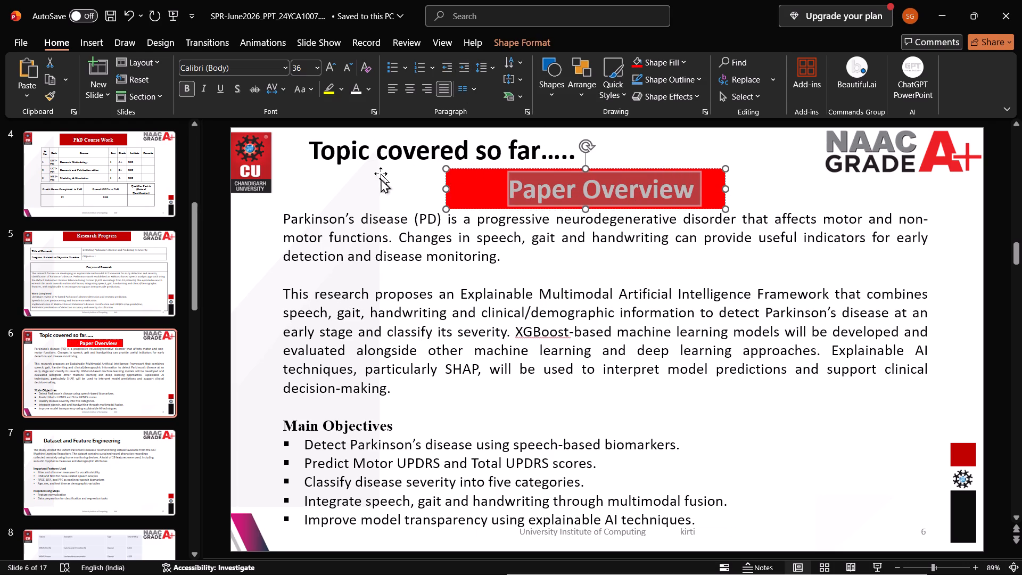
pyautogui.click(381, 184)
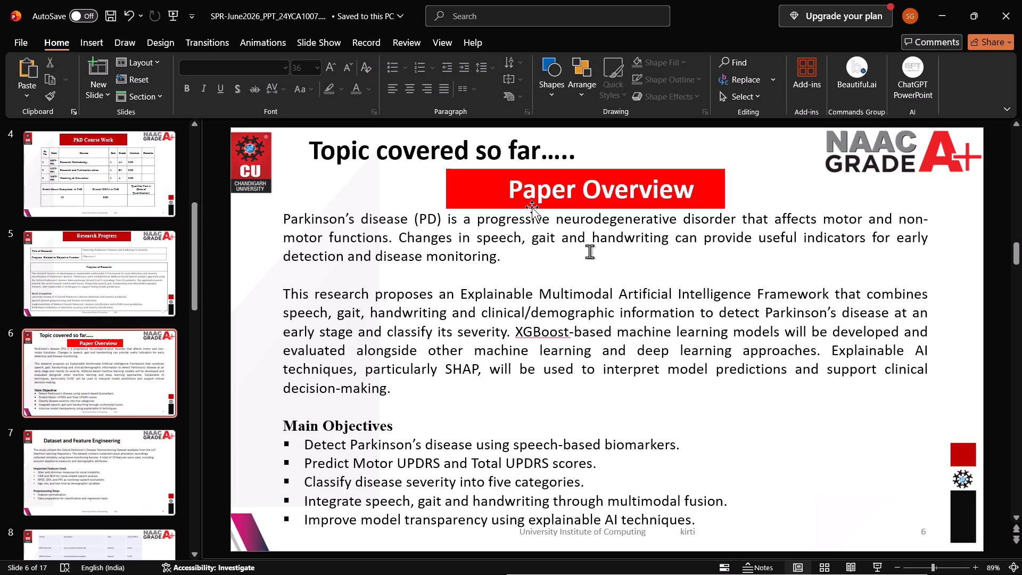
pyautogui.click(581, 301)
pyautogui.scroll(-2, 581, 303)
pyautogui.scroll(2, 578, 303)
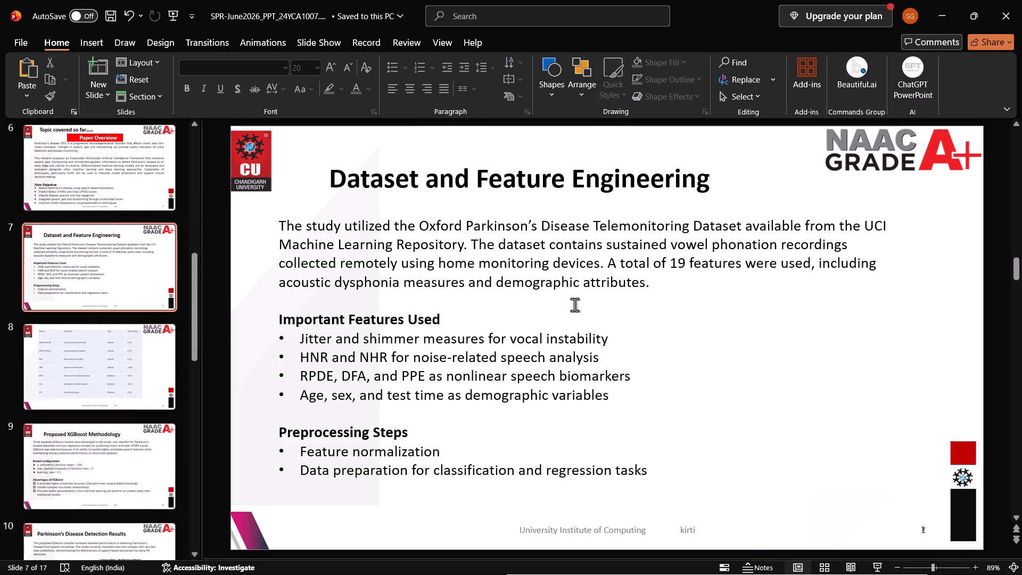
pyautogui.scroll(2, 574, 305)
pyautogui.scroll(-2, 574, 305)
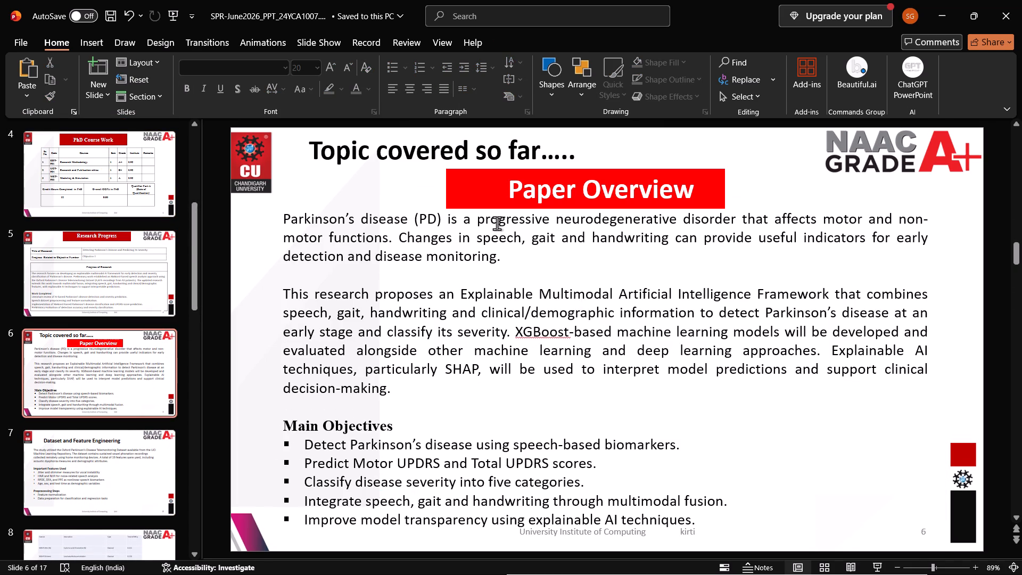
# Shrink the text box around slide 6's "Topic covered so far….." title from its right side.
pyautogui.click(381, 146)
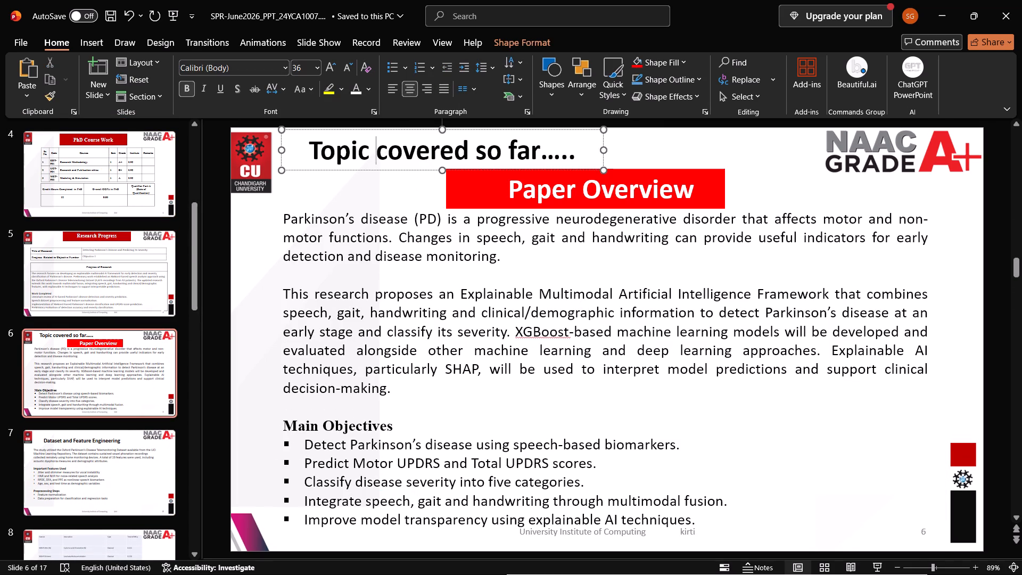
pyautogui.click(419, 173)
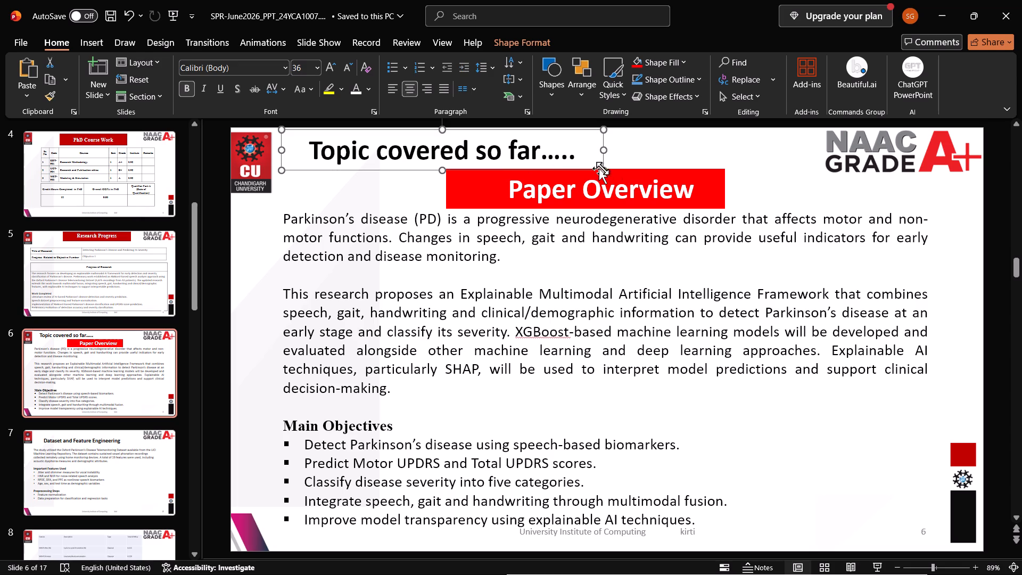
pyautogui.moveTo(603, 168); pyautogui.dragTo(571, 156)
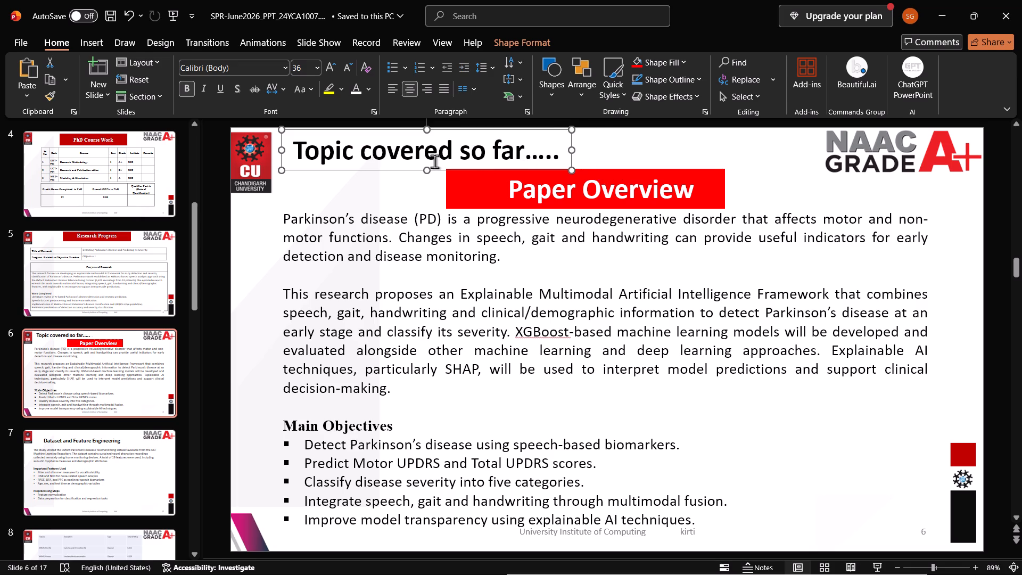
pyautogui.moveTo(424, 170); pyautogui.dragTo(424, 165)
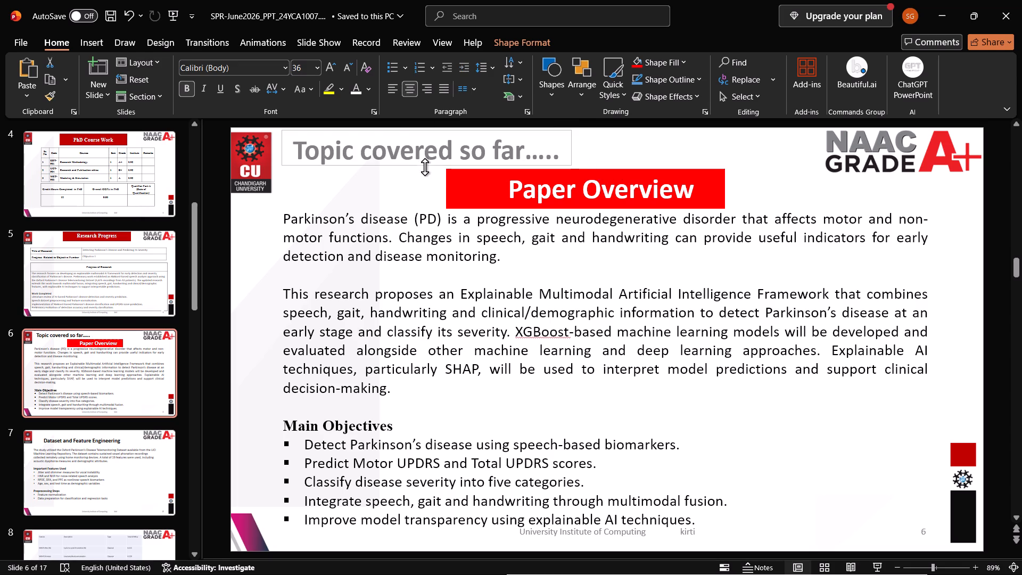
# Set the font size of slide 6's "Topic covered so far….." title to 30.
pyautogui.tripleClick(414, 154)
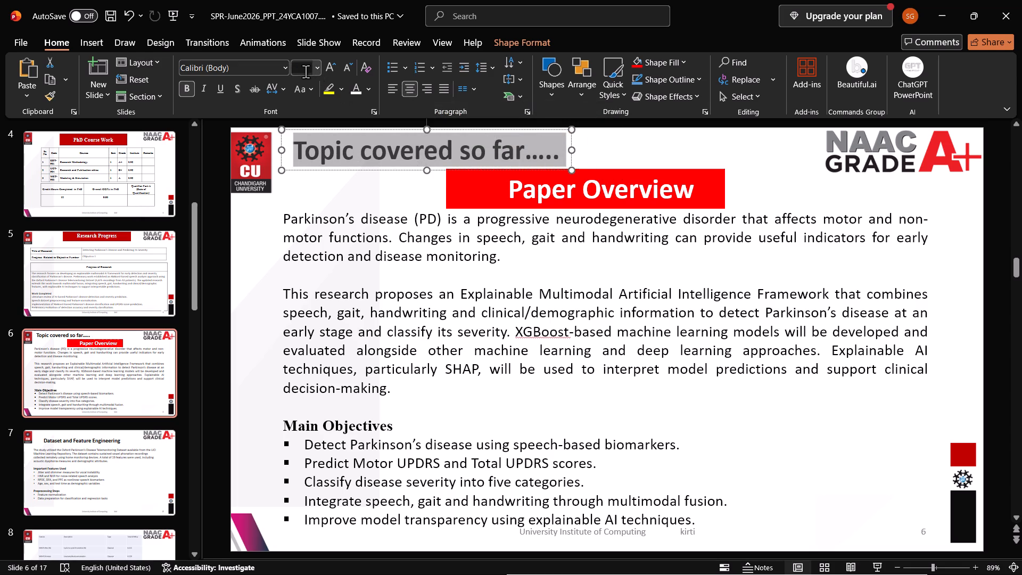
pyautogui.click(304, 72)
pyautogui.press('0')
pyautogui.press('BackSpace')
pyautogui.write('30')
pyautogui.press('Return')
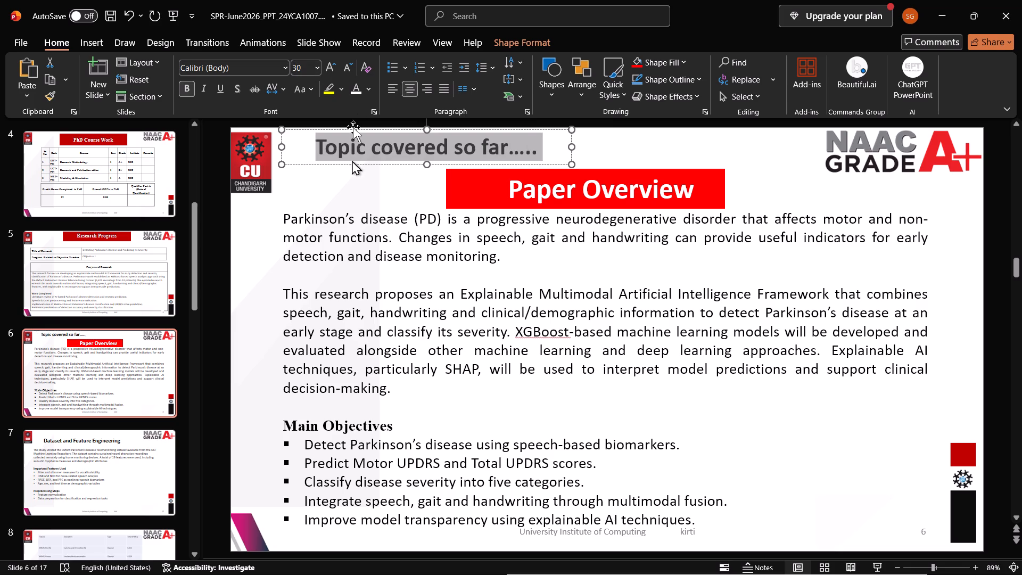
# Narrow the "Topic covered so far….." title box further so it fits closely around its text.
pyautogui.click(351, 157)
pyautogui.moveTo(572, 149); pyautogui.dragTo(542, 149)
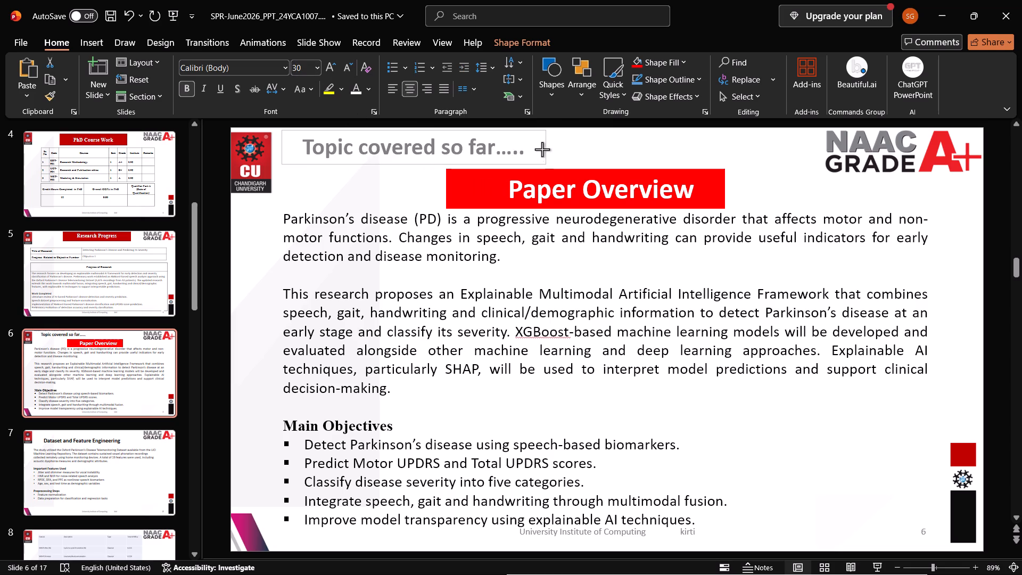
pyautogui.moveTo(542, 149); pyautogui.dragTo(523, 150)
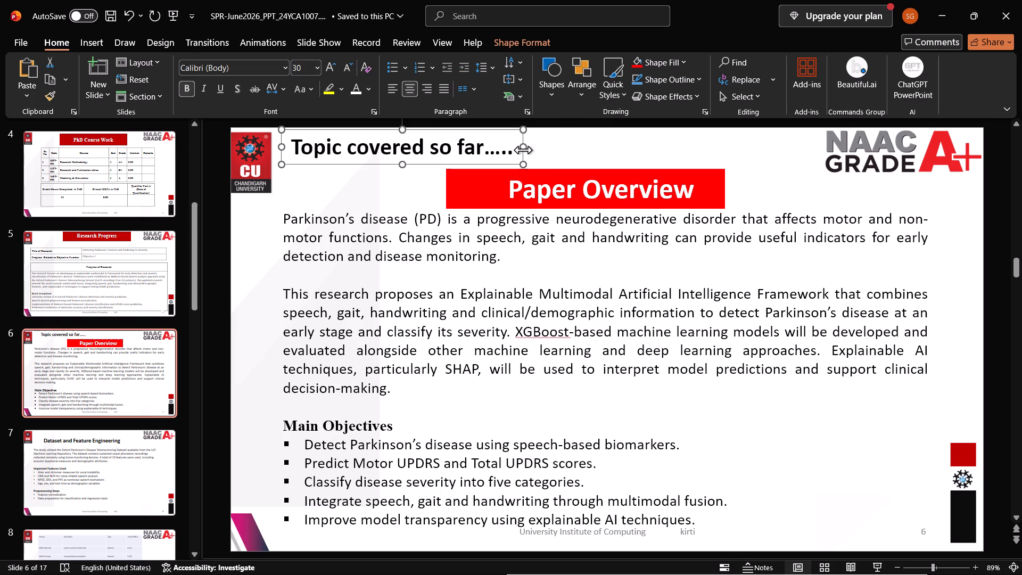
pyautogui.click(490, 199)
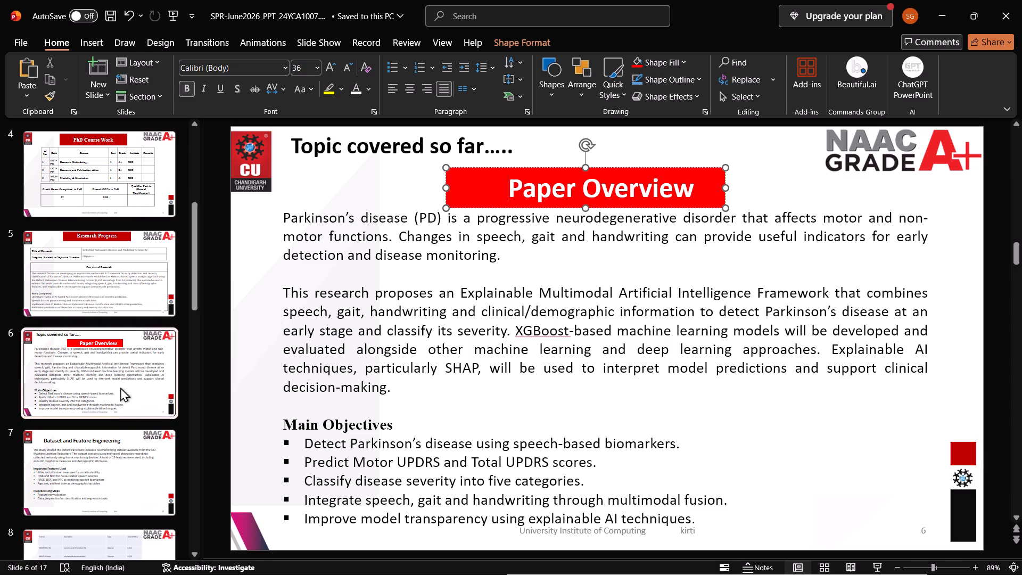
# Give slide 7's Dataset and Feature Engineering heading a red fill, white text and one more indent level.
pyautogui.click(103, 450)
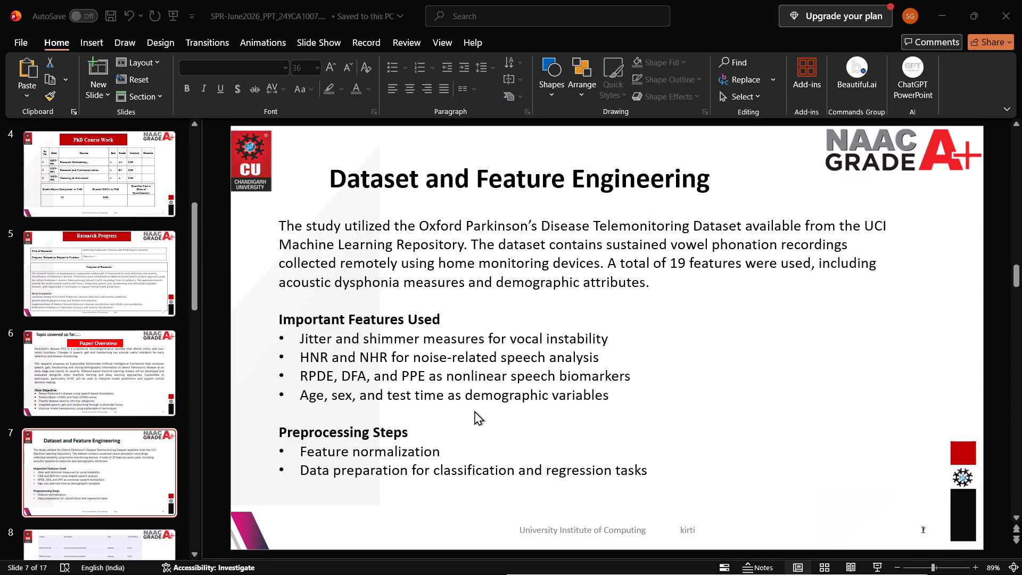
pyautogui.tripleClick(434, 171)
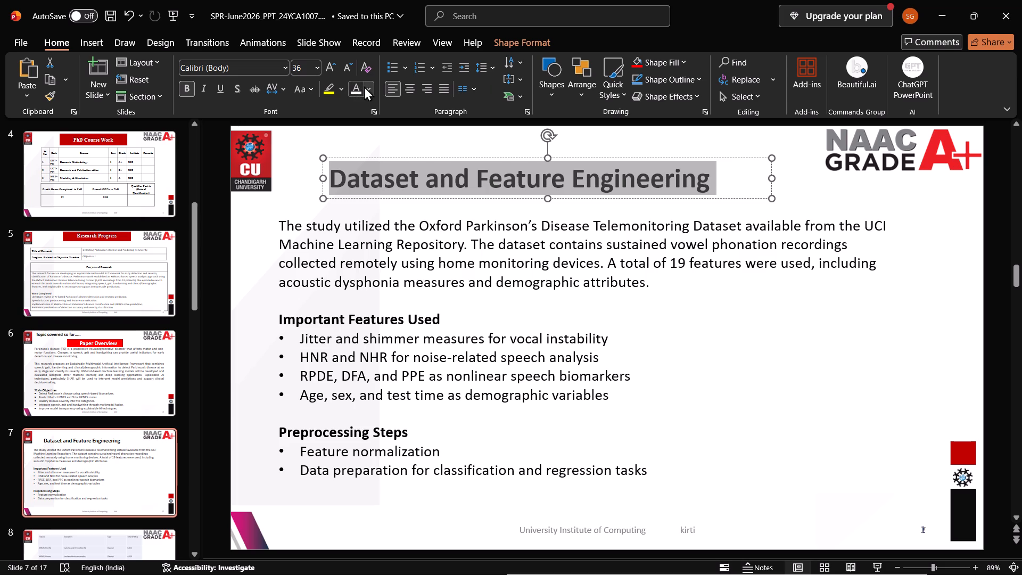
pyautogui.click(659, 63)
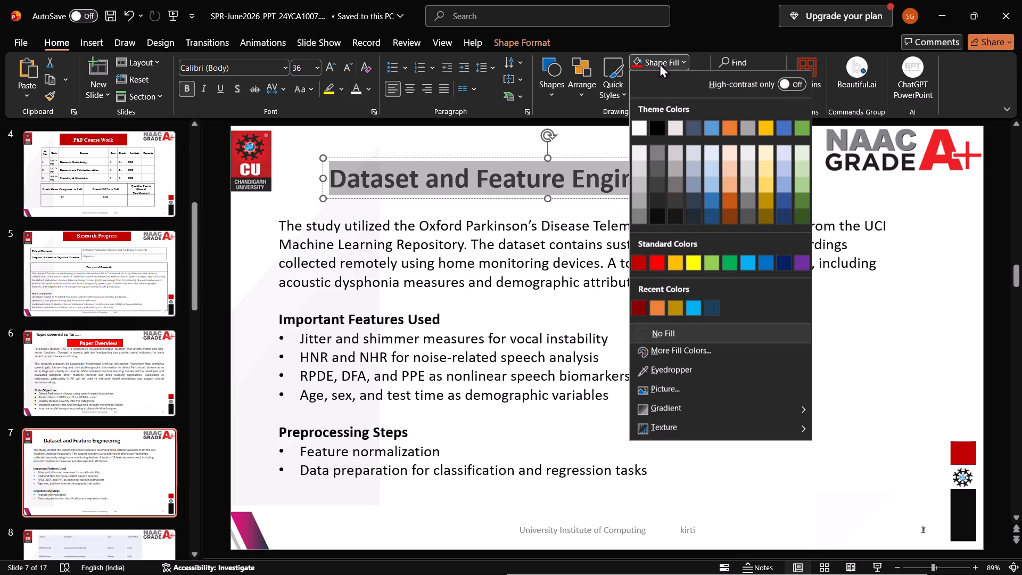
pyautogui.click(637, 57)
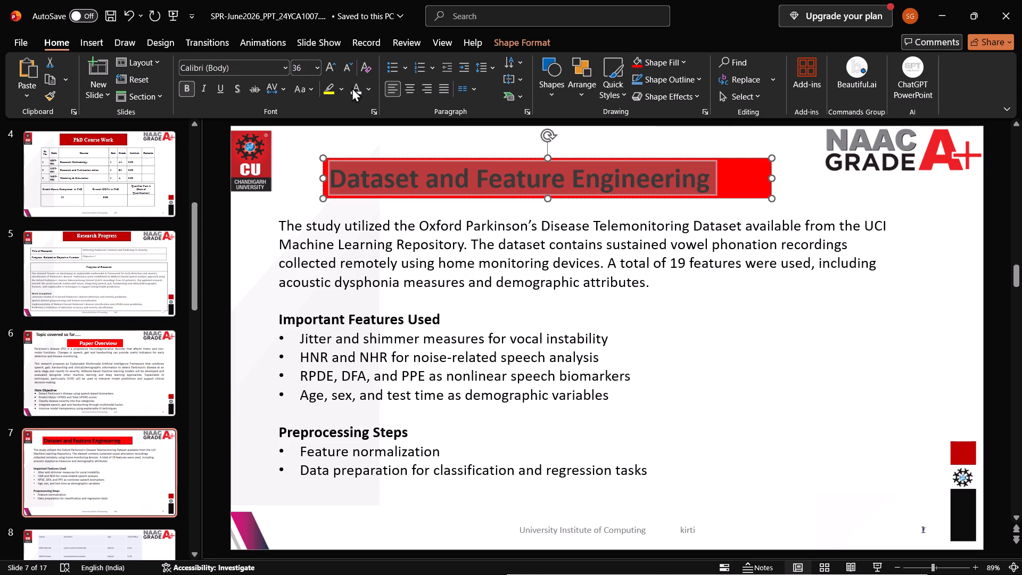
pyautogui.click(352, 87)
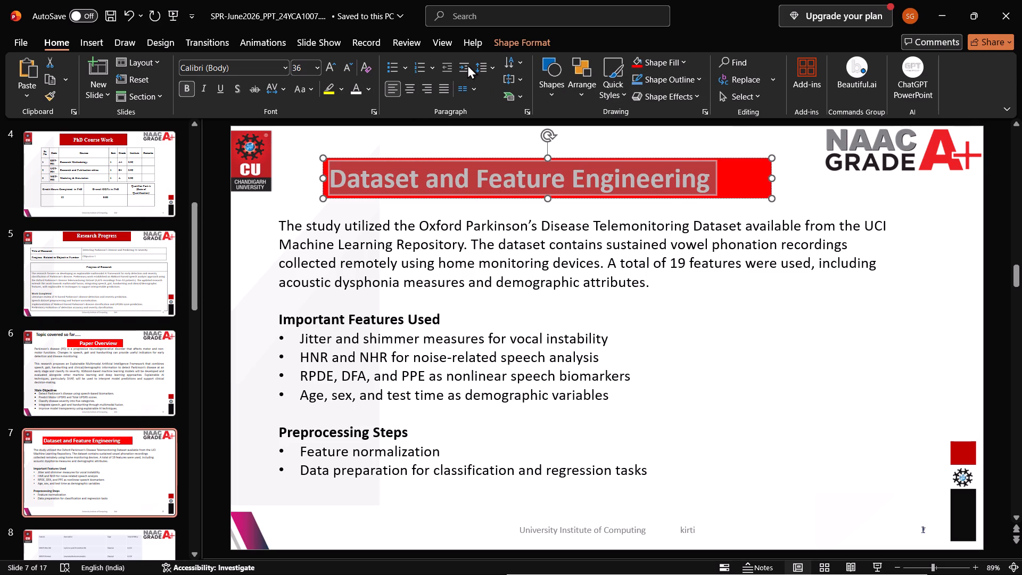
pyautogui.click(467, 64)
# Move slide 7's Dataset and Feature Engineering heading up and slightly right, level with the logos at the top.
pyautogui.click(411, 175)
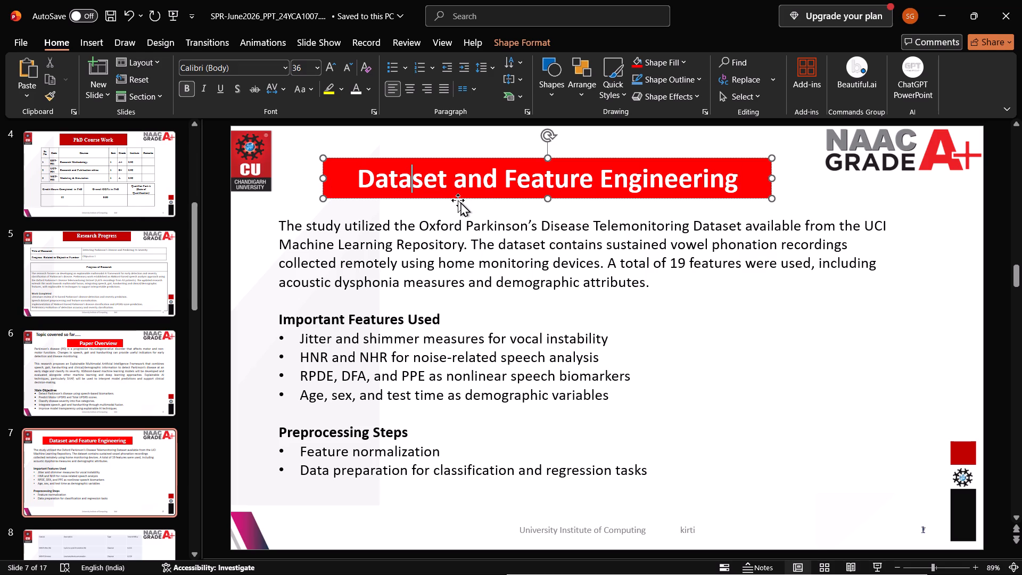
pyautogui.moveTo(460, 197); pyautogui.dragTo(477, 170)
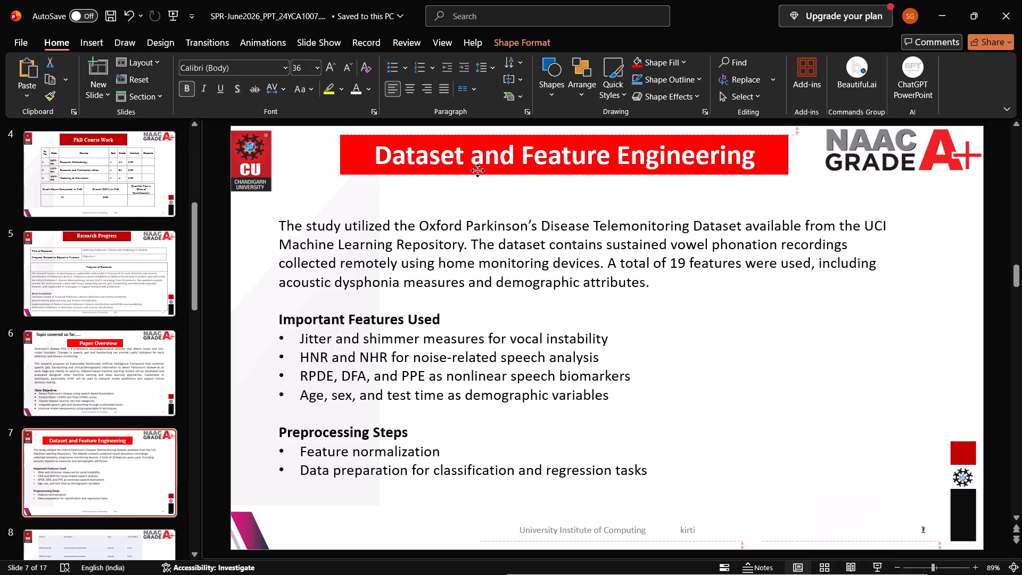
pyautogui.moveTo(477, 170); pyautogui.dragTo(482, 171)
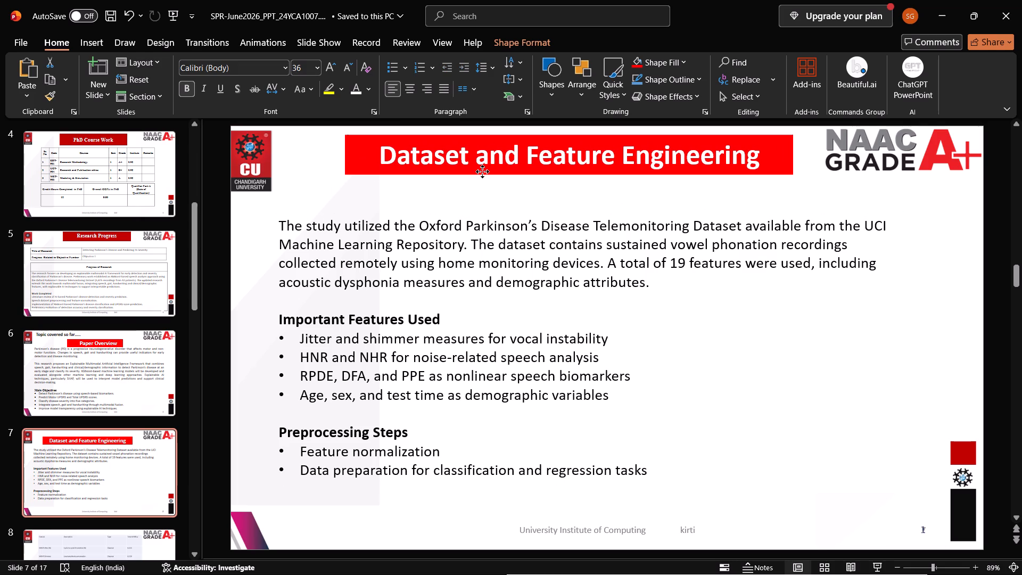
pyautogui.moveTo(482, 171); pyautogui.dragTo(482, 172)
pyautogui.click(326, 239)
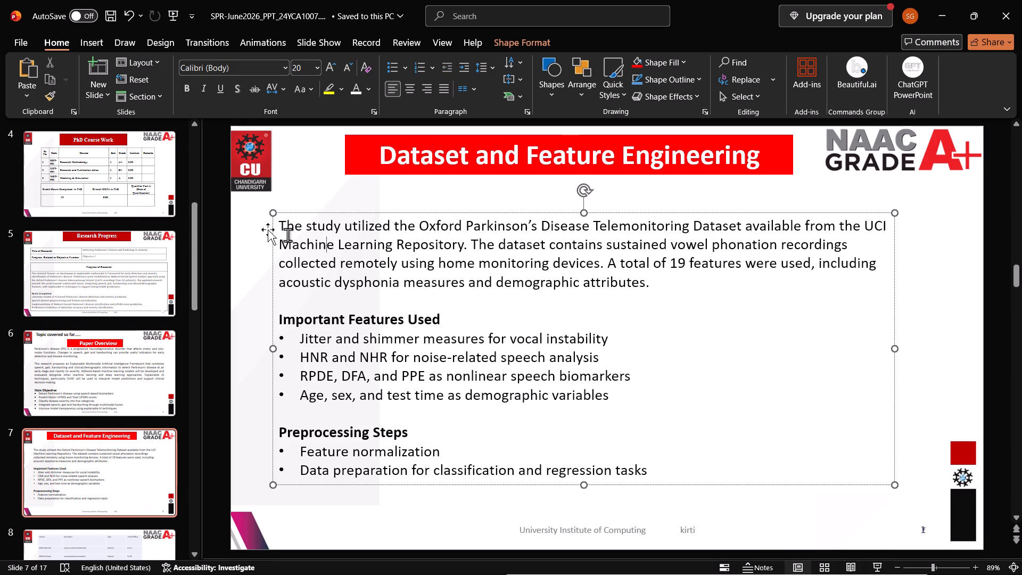
# Justify the opening research paragraph under Progress of Research on slide 5.
pyautogui.click(98, 289)
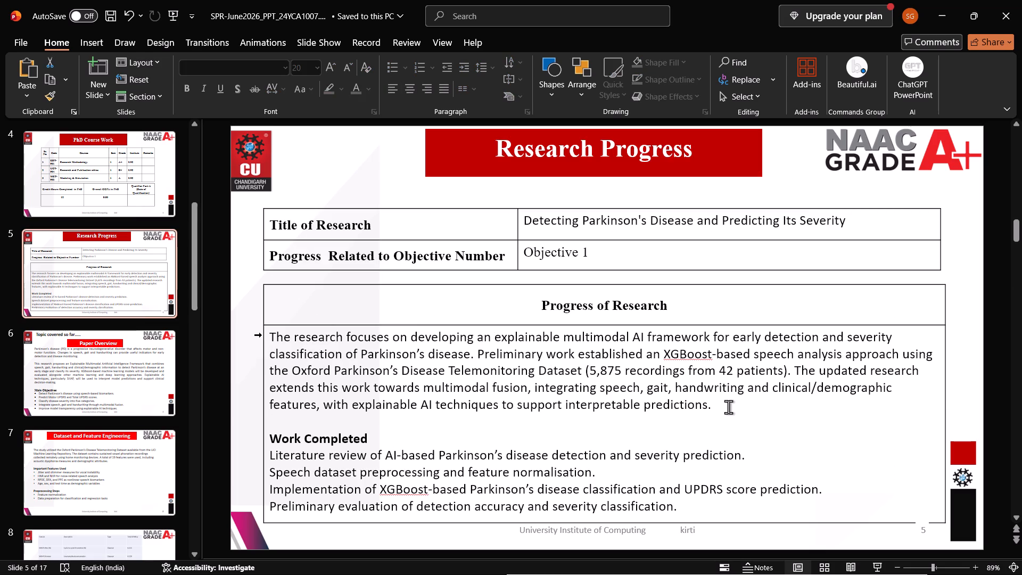
pyautogui.moveTo(724, 407); pyautogui.dragTo(281, 339)
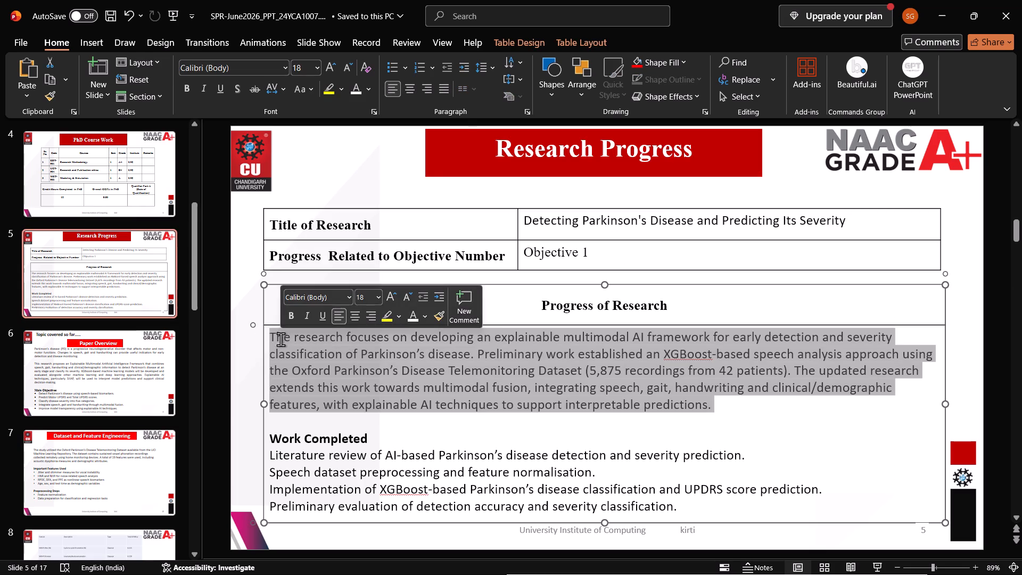
pyautogui.click(442, 88)
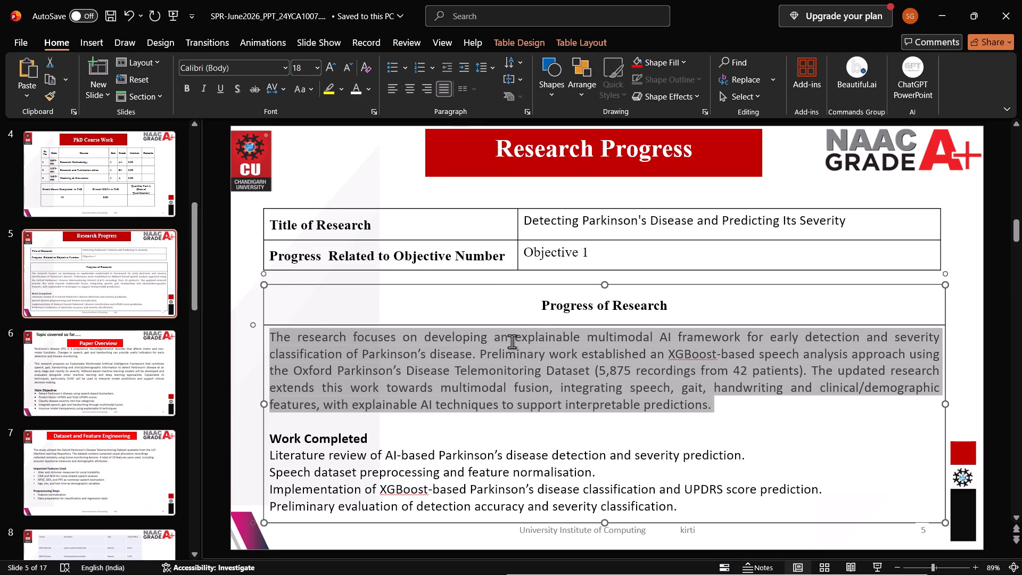
# Narrow slide 7's slide number box from its outer edge so the number clears the stray 1 in the footer.
pyautogui.click(581, 411)
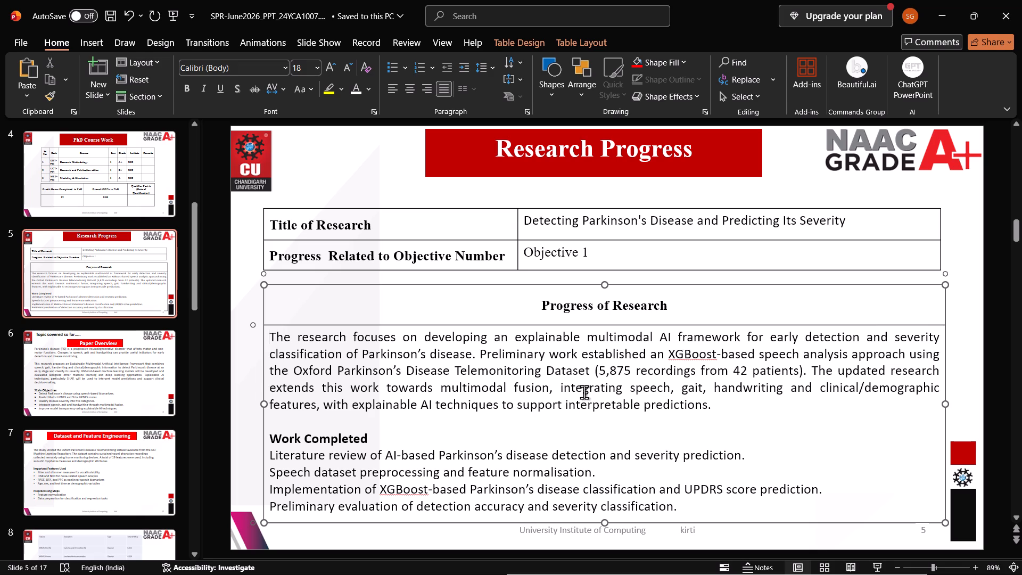
pyautogui.click(109, 392)
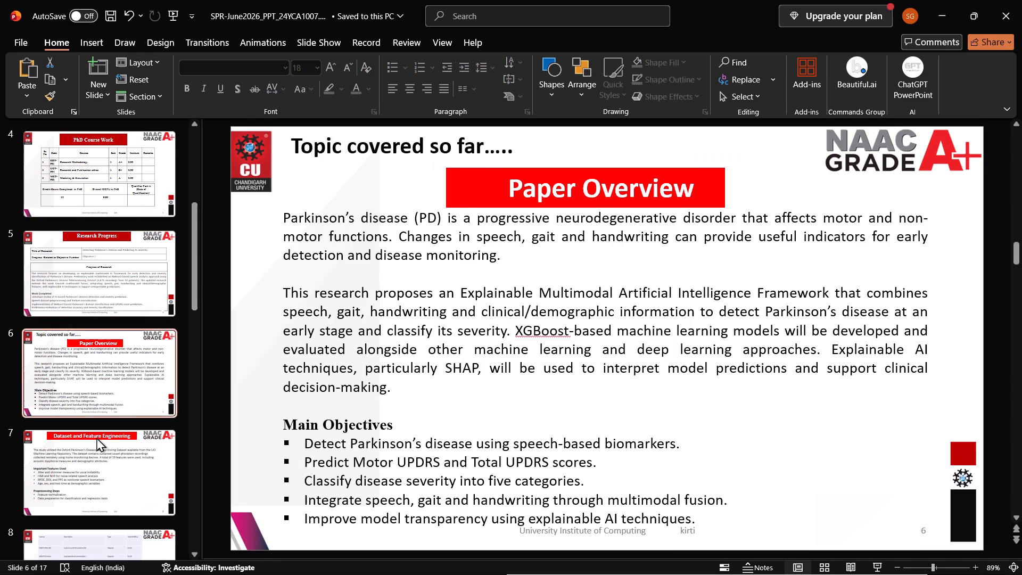
pyautogui.click(94, 457)
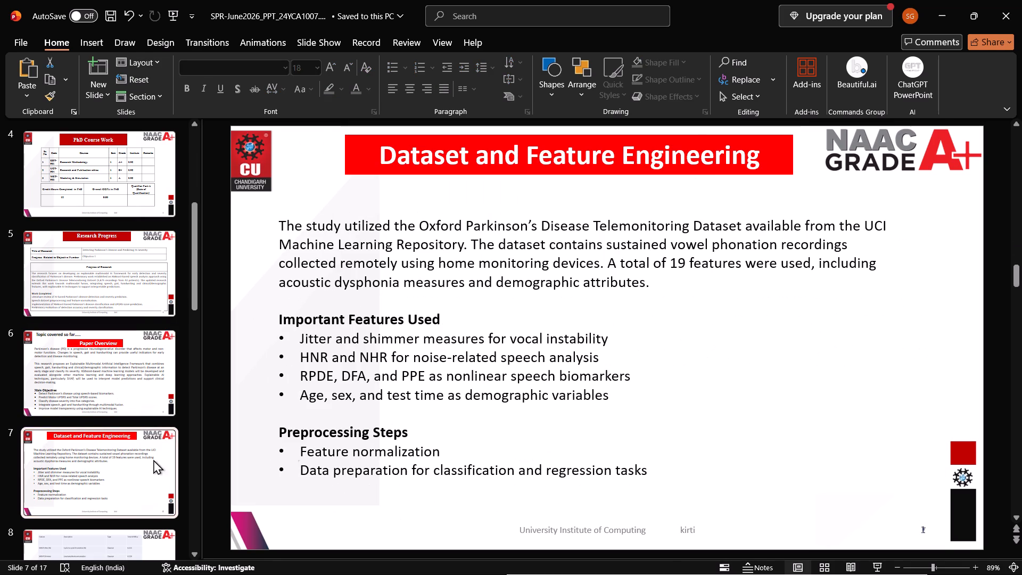
pyautogui.click(921, 527)
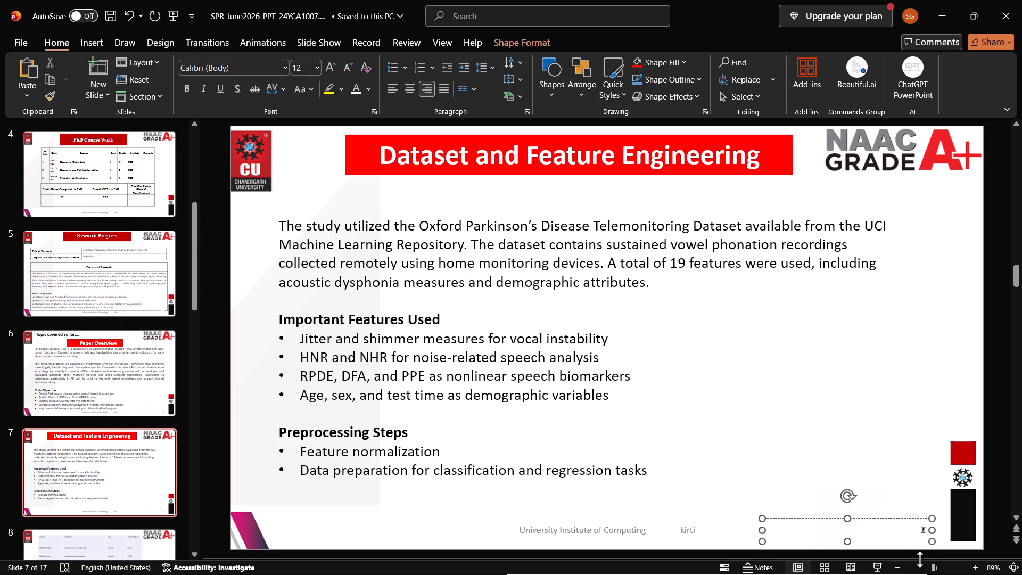
pyautogui.moveTo(932, 543); pyautogui.dragTo(924, 544)
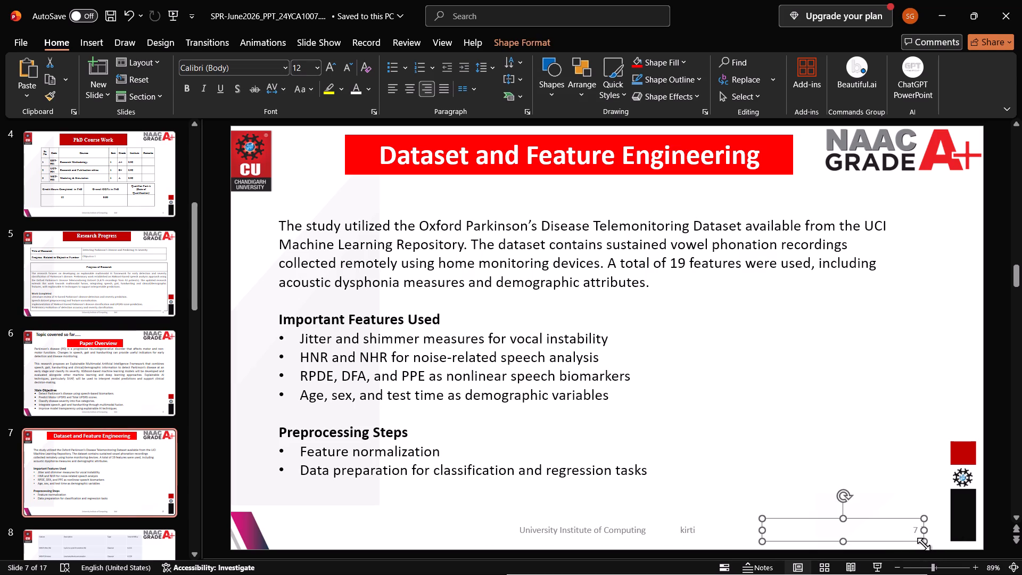
pyautogui.moveTo(924, 544); pyautogui.dragTo(896, 545)
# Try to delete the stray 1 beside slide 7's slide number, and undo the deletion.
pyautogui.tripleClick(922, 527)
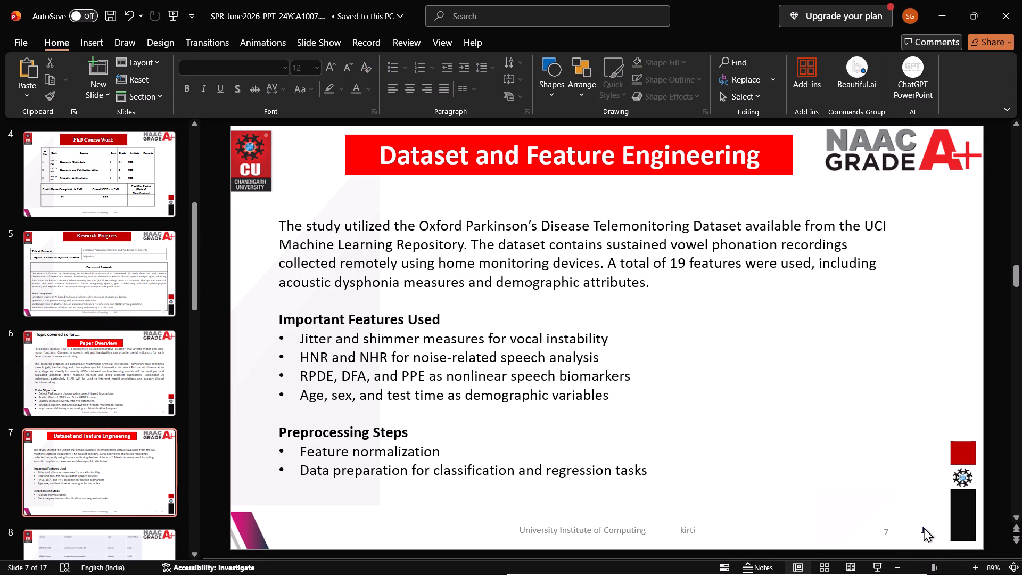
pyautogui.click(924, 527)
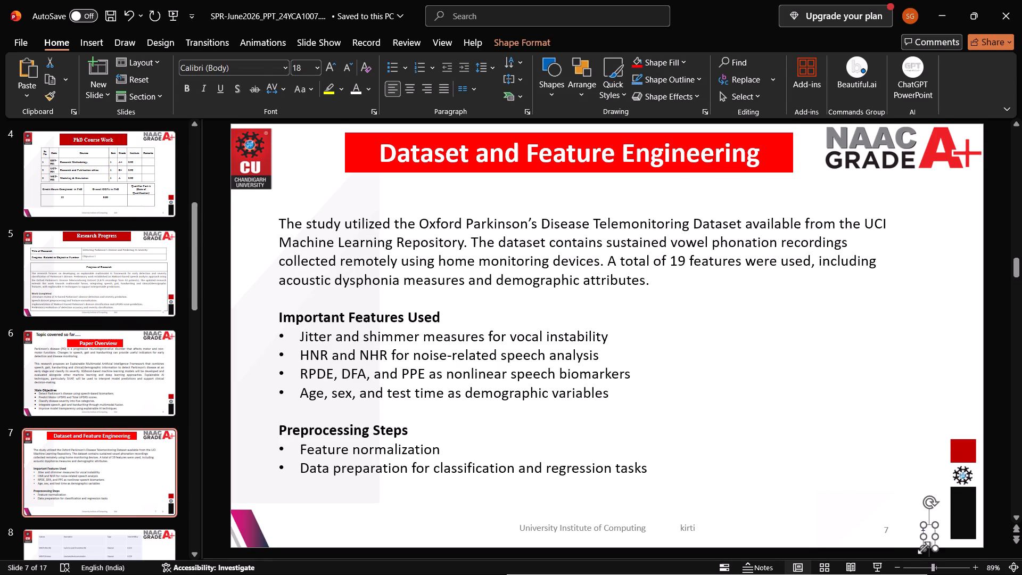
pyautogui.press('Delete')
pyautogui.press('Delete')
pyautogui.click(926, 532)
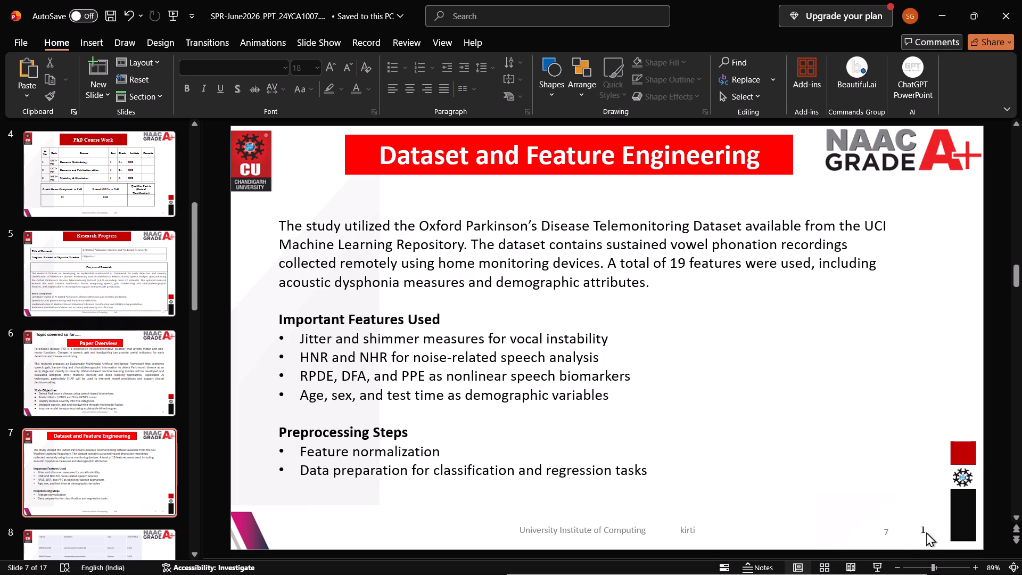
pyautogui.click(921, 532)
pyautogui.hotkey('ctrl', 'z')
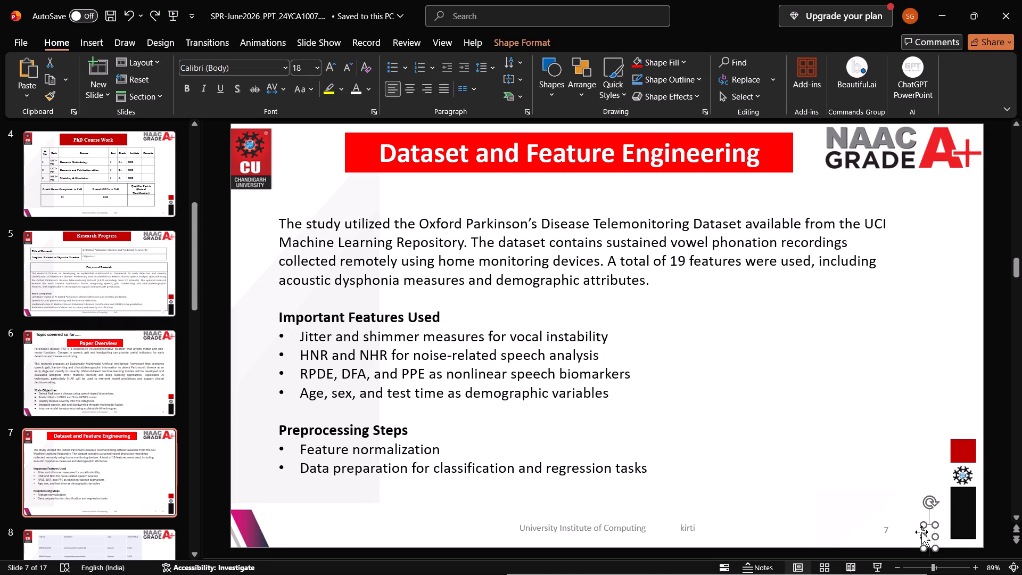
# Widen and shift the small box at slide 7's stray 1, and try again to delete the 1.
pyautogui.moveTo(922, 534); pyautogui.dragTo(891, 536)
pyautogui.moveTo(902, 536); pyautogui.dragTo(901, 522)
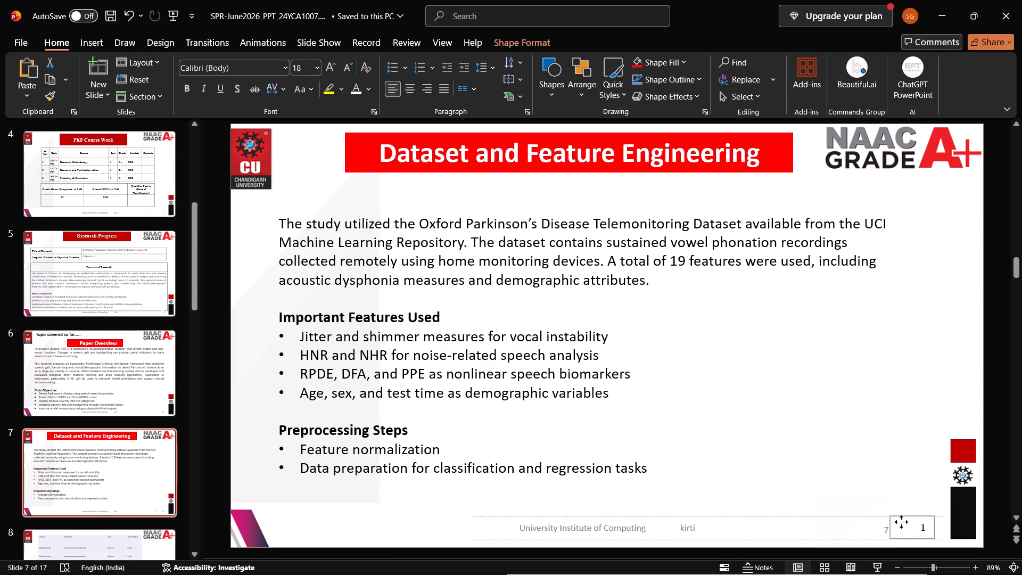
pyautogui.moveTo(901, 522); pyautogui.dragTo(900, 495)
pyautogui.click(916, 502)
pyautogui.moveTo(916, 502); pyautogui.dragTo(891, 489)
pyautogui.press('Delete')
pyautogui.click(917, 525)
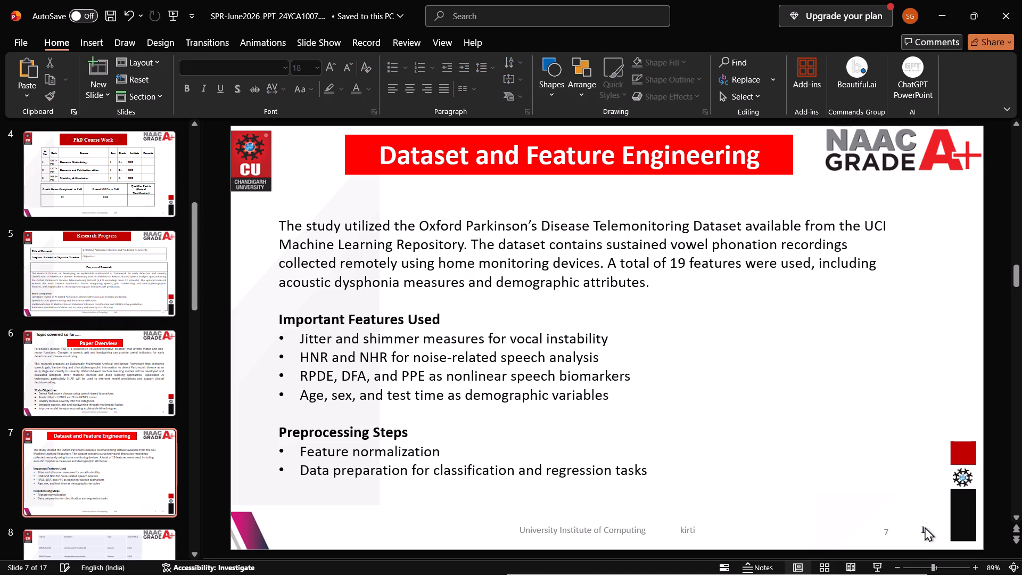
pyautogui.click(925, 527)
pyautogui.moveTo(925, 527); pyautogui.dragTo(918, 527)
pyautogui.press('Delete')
# Place the small box directly over the stray 1 in slide 7's footer and fill it white.
pyautogui.moveTo(920, 532); pyautogui.dragTo(918, 532)
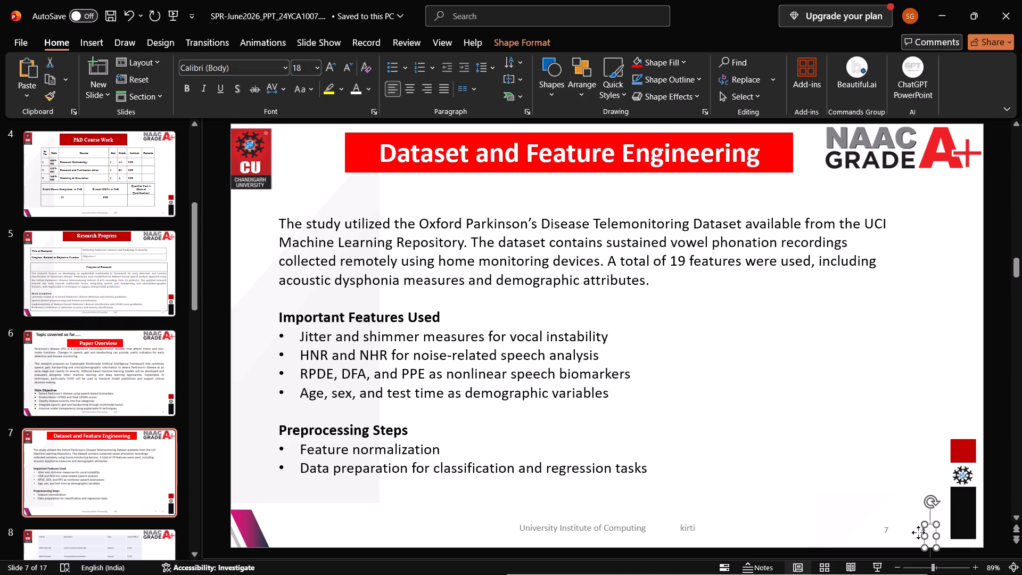
pyautogui.moveTo(918, 532); pyautogui.dragTo(913, 532)
pyautogui.moveTo(920, 537); pyautogui.dragTo(922, 530)
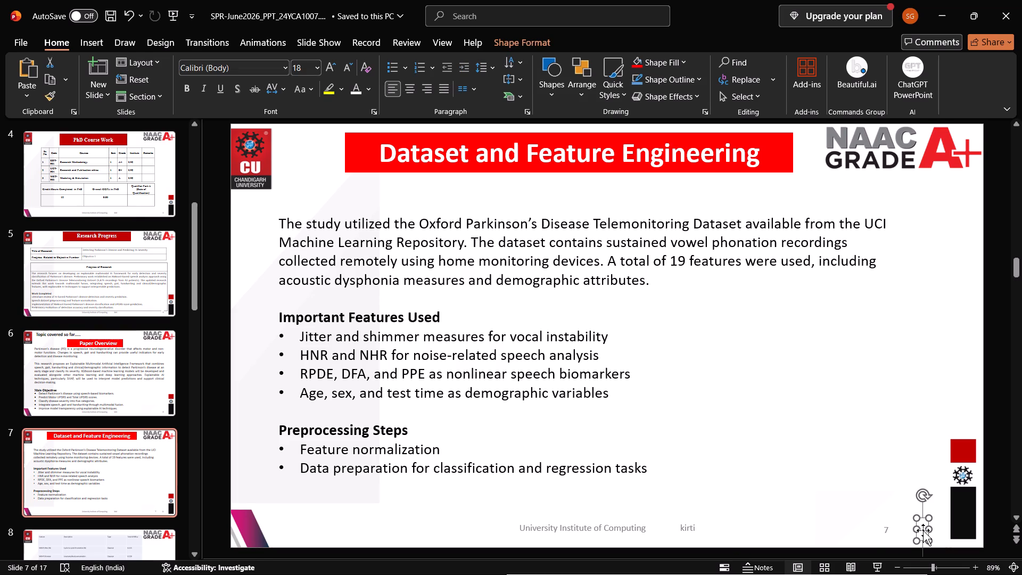
pyautogui.click(659, 62)
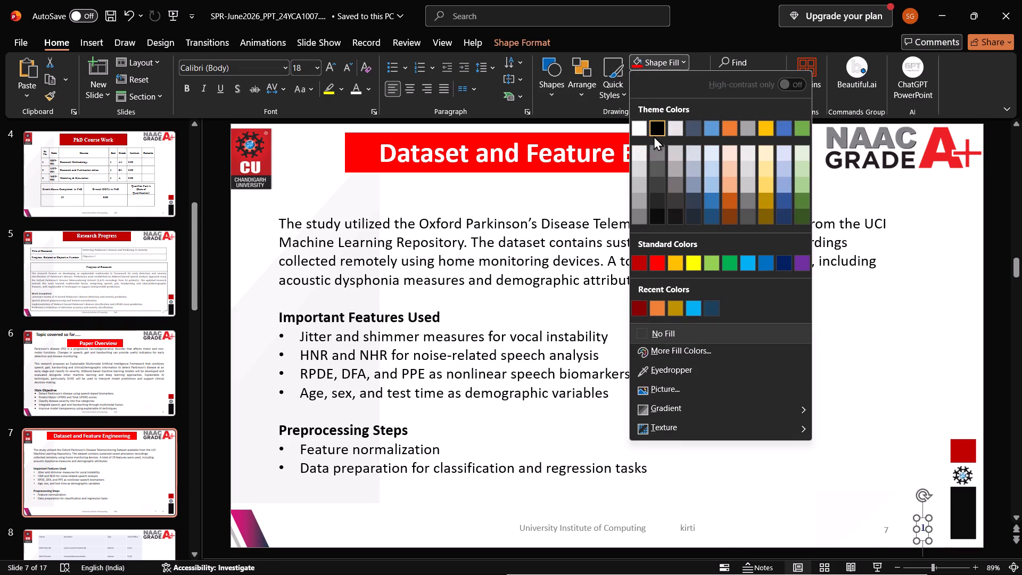
pyautogui.click(641, 131)
pyautogui.click(745, 186)
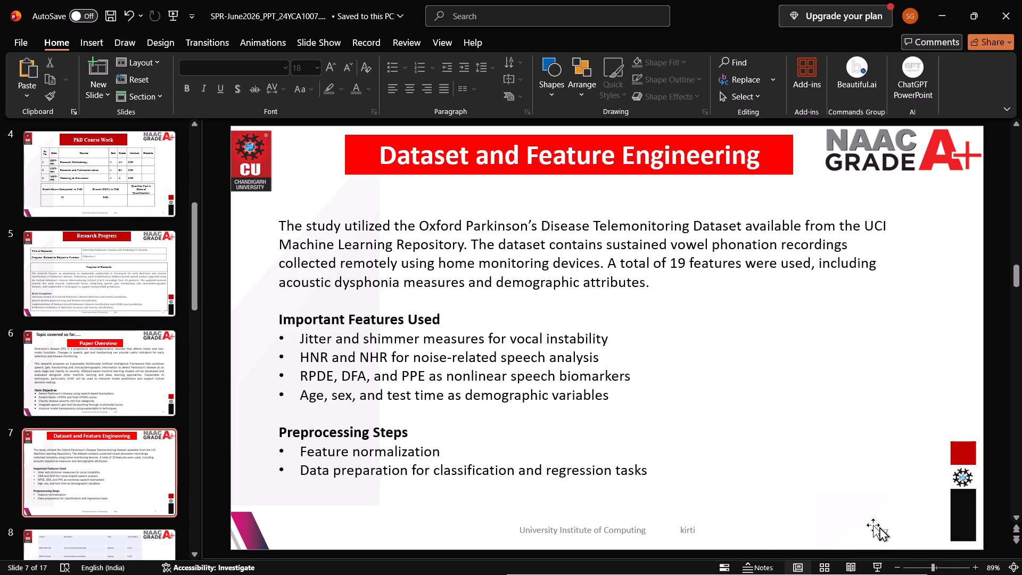
# Narrow slide 7's slide number box to fit its digit and move it over the white-filled box in the footer.
pyautogui.click(885, 527)
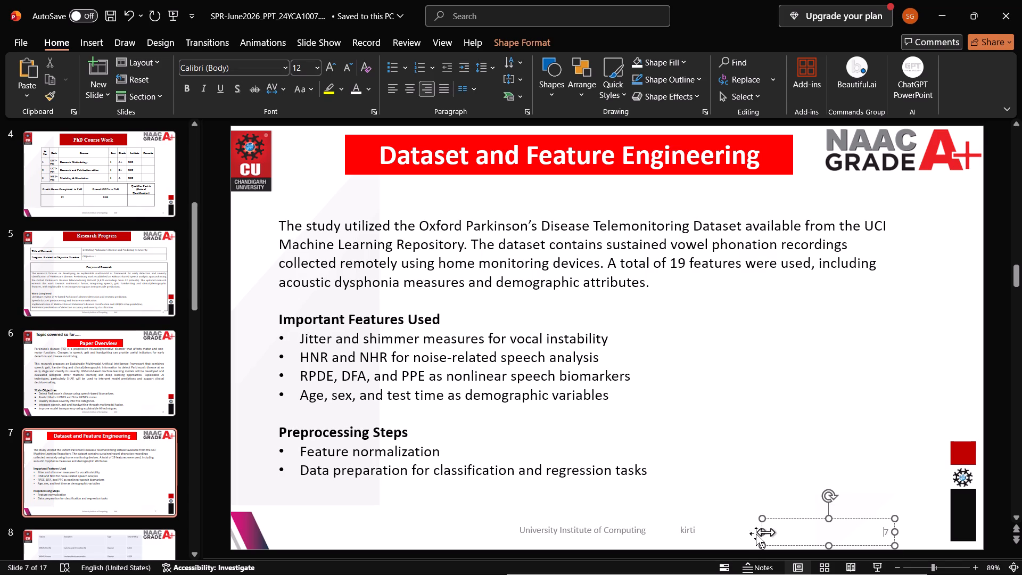
pyautogui.moveTo(766, 532); pyautogui.dragTo(782, 532)
pyautogui.moveTo(760, 532); pyautogui.dragTo(886, 530)
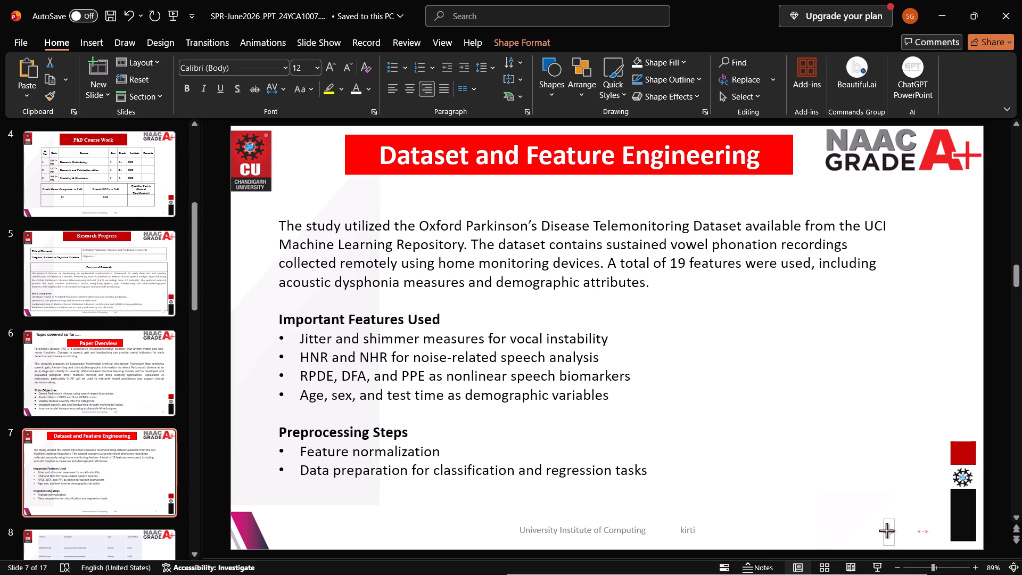
pyautogui.moveTo(886, 530); pyautogui.dragTo(867, 531)
pyautogui.moveTo(875, 543); pyautogui.dragTo(892, 544)
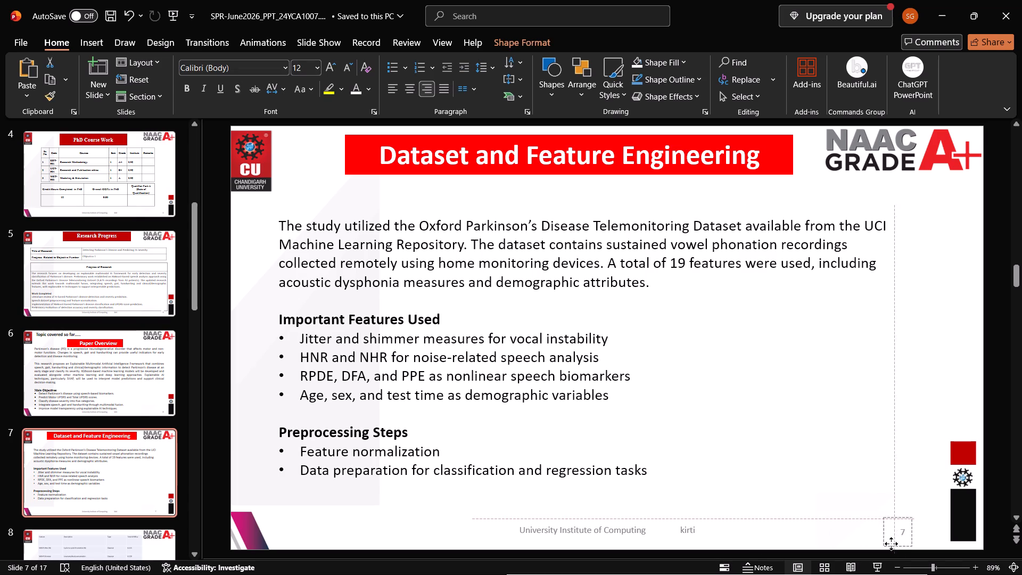
pyautogui.moveTo(892, 544); pyautogui.dragTo(896, 545)
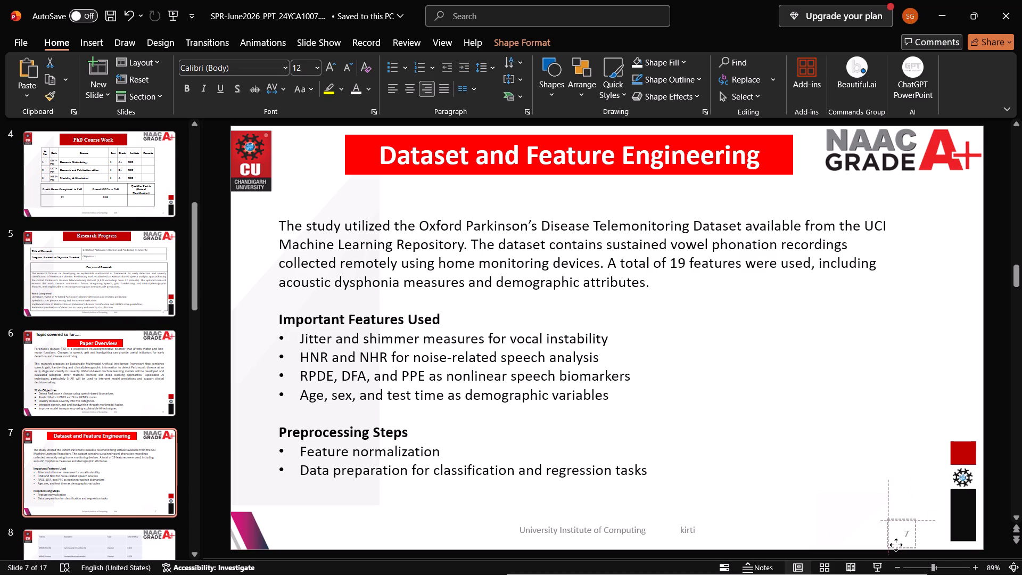
pyautogui.moveTo(896, 545); pyautogui.dragTo(918, 546)
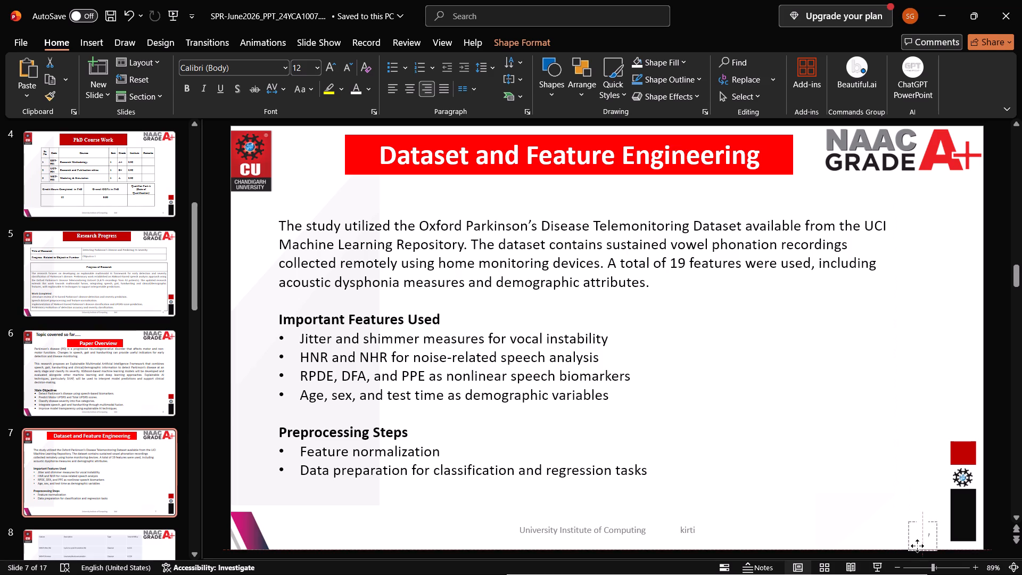
pyautogui.moveTo(918, 546); pyautogui.dragTo(911, 542)
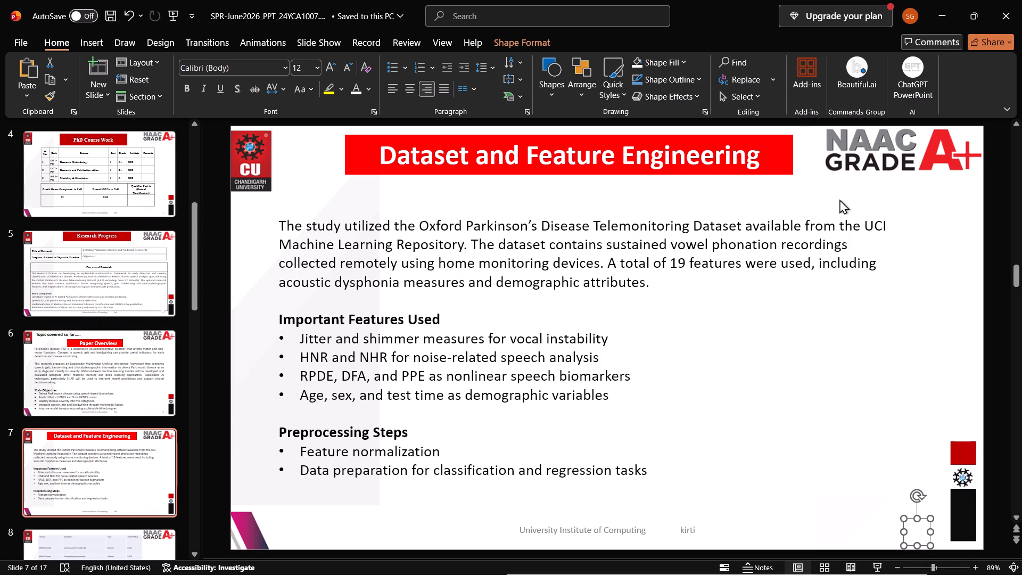
# Bring slide 7's slide number to the front, above the white-filled box.
pyautogui.click(578, 94)
pyautogui.click(599, 143)
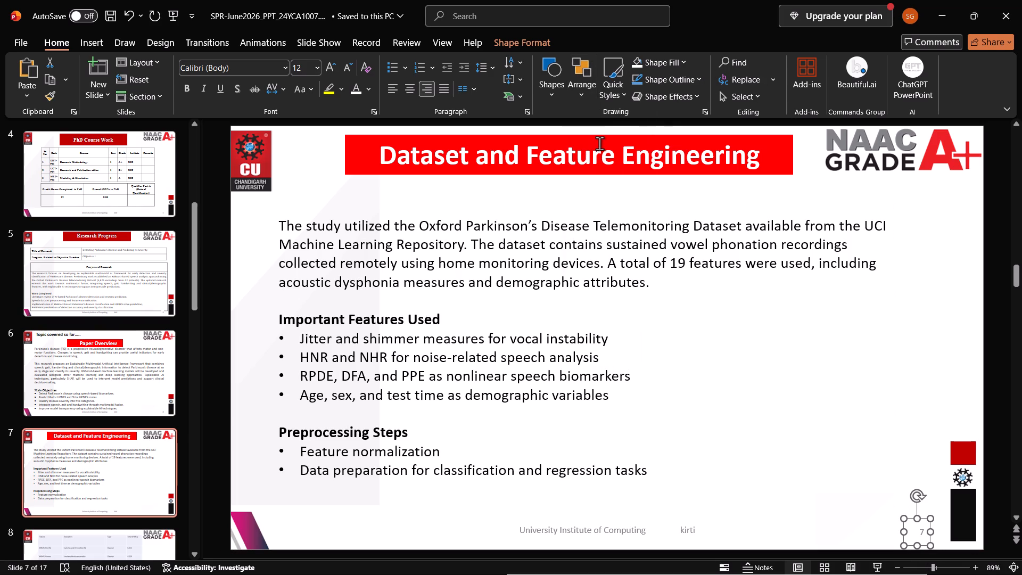
# Move slide 7's body text box up, closer beneath the Dataset and Feature Engineering banner.
pyautogui.click(738, 445)
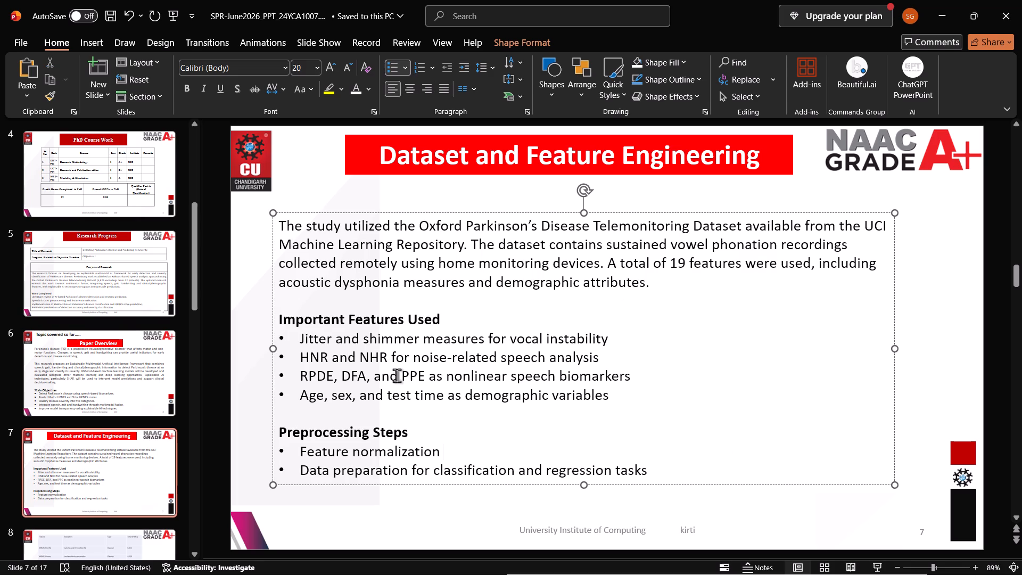
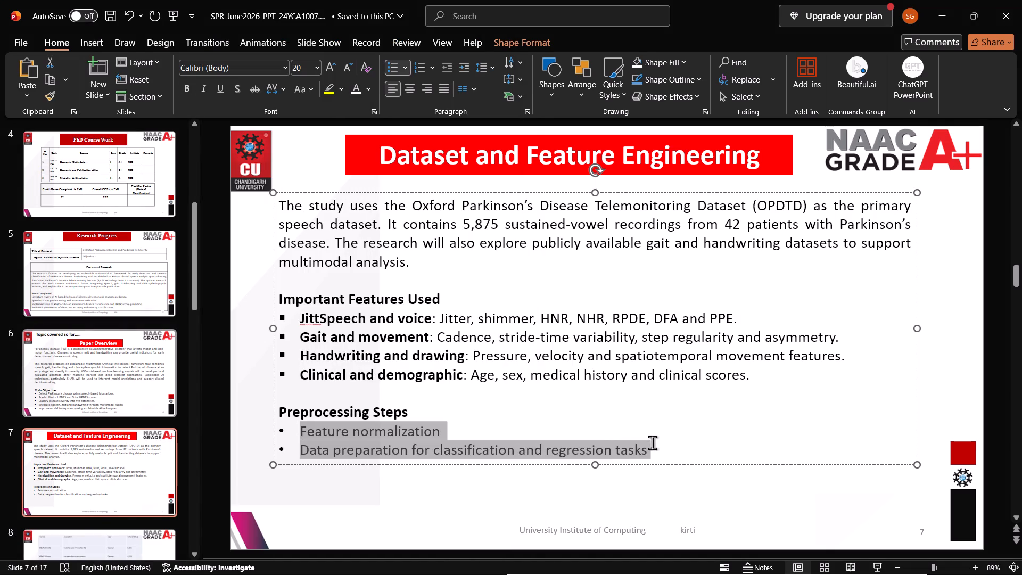
pyautogui.moveTo(652, 442); pyautogui.dragTo(654, 442)
pyautogui.hotkey('ctrl', 'b')
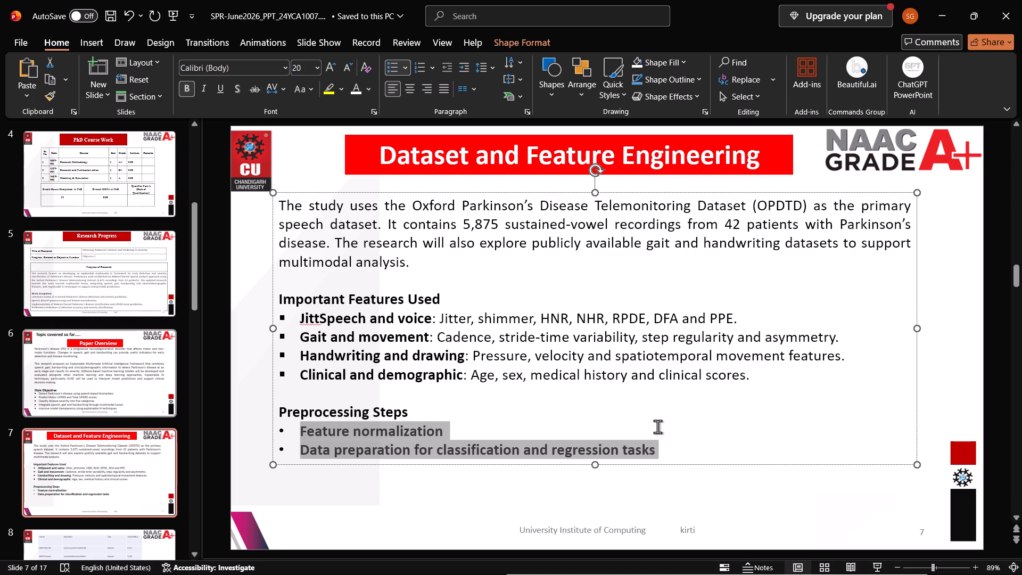
pyautogui.hotkey('ctrl', 'z')
pyautogui.hotkey('ctrl', 'v')
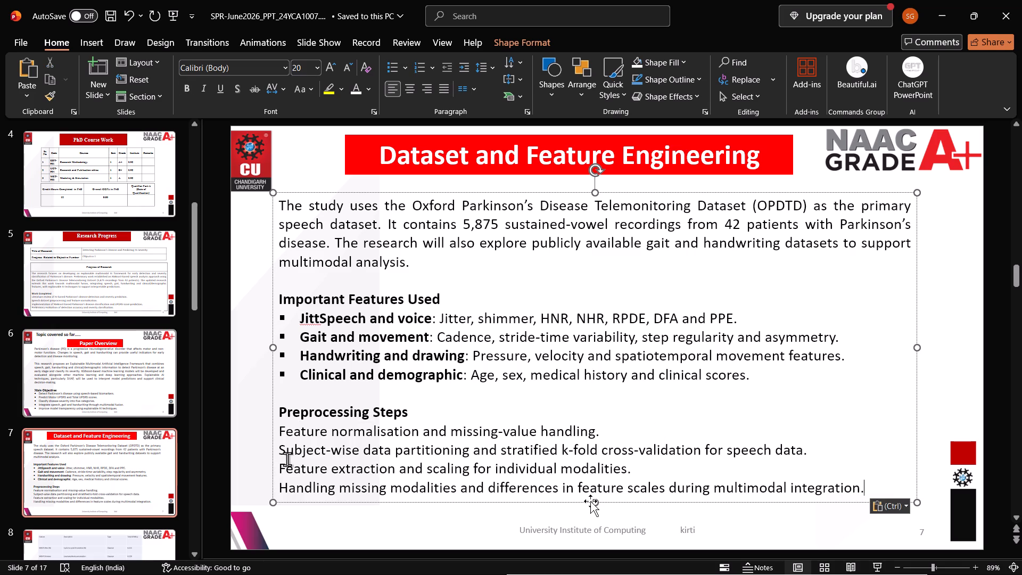
# Apply filled square bullets to the four lines under slide 7's Preprocessing Steps heading.
pyautogui.moveTo(281, 431); pyautogui.dragTo(743, 494)
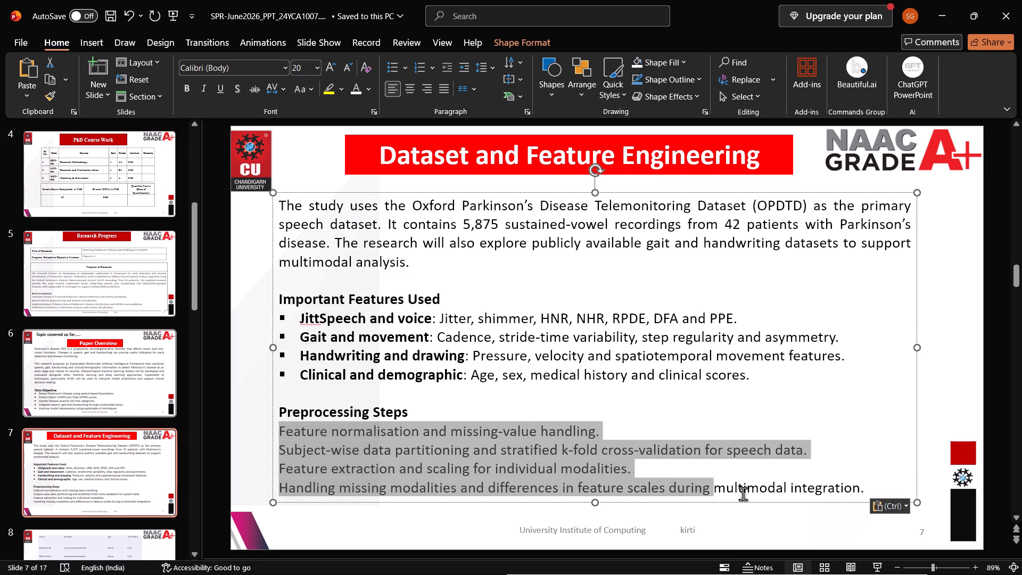
pyautogui.moveTo(743, 494); pyautogui.dragTo(856, 492)
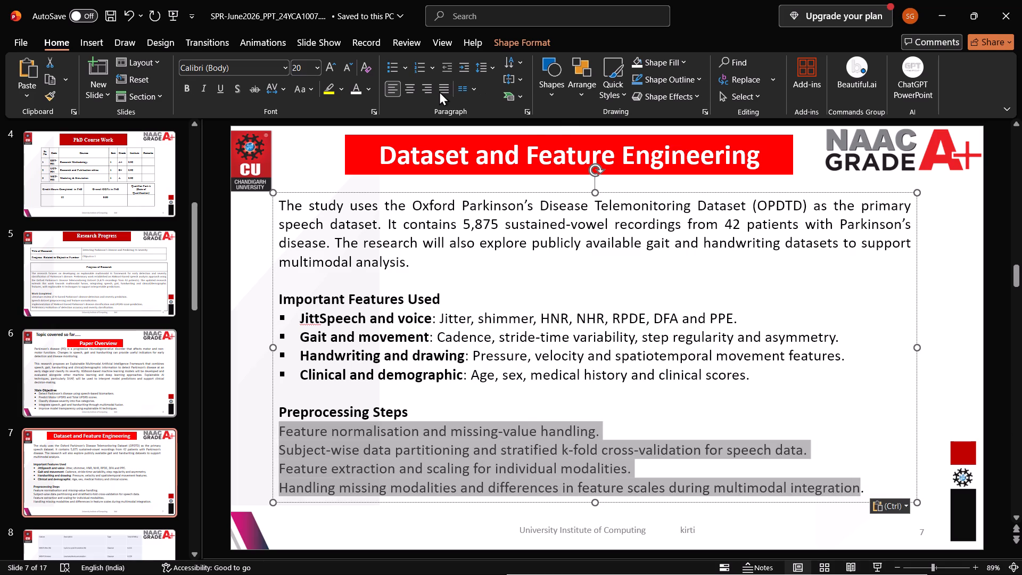
pyautogui.click(409, 61)
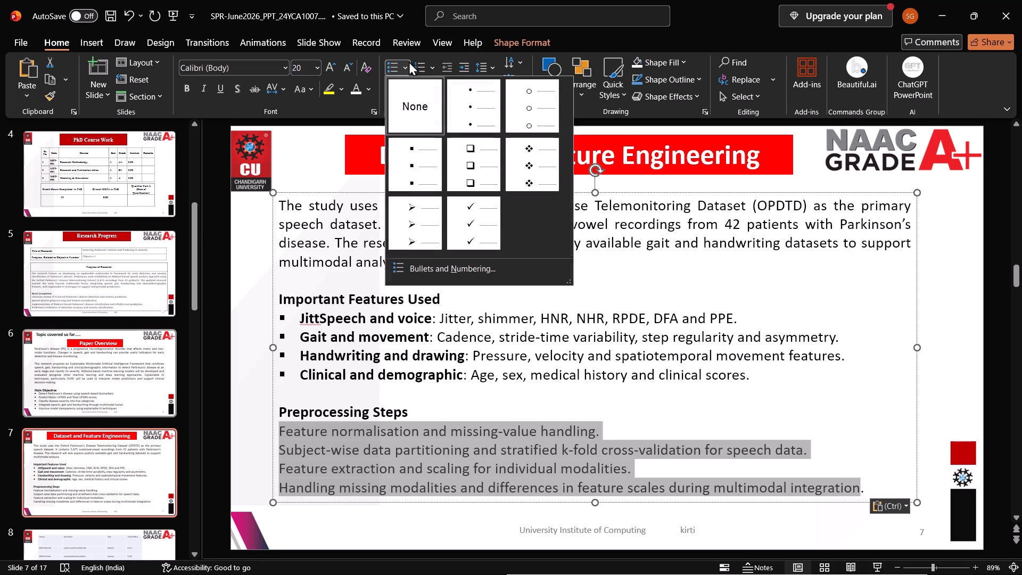
pyautogui.click(415, 162)
pyautogui.click(458, 476)
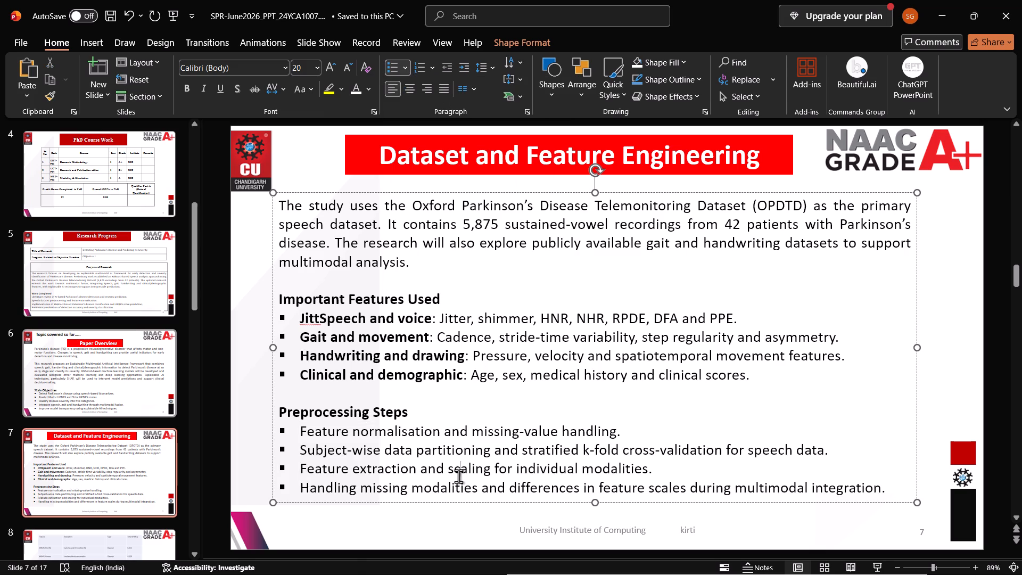
# Add a colon after slide 7's Preprocessing Steps and Important Features Used headings.
pyautogui.click(436, 409)
pyautogui.hotkey('shift', ':')
pyautogui.click(476, 294)
pyautogui.hotkey('shift', ':')
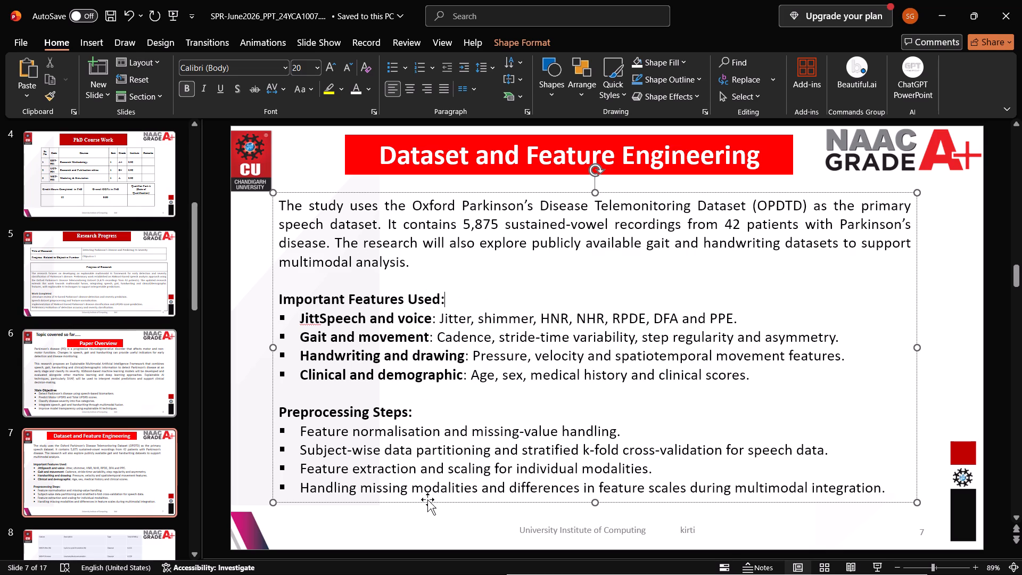
# Move slide 7's body text box slightly up, closer to the Dataset and Feature Engineering title.
pyautogui.moveTo(427, 500); pyautogui.dragTo(432, 488)
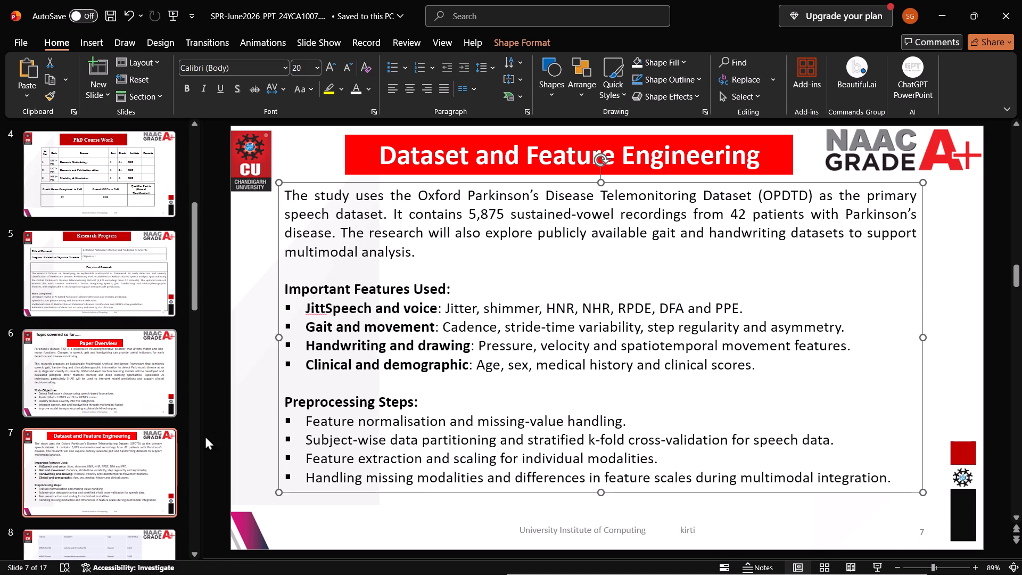
pyautogui.click(205, 436)
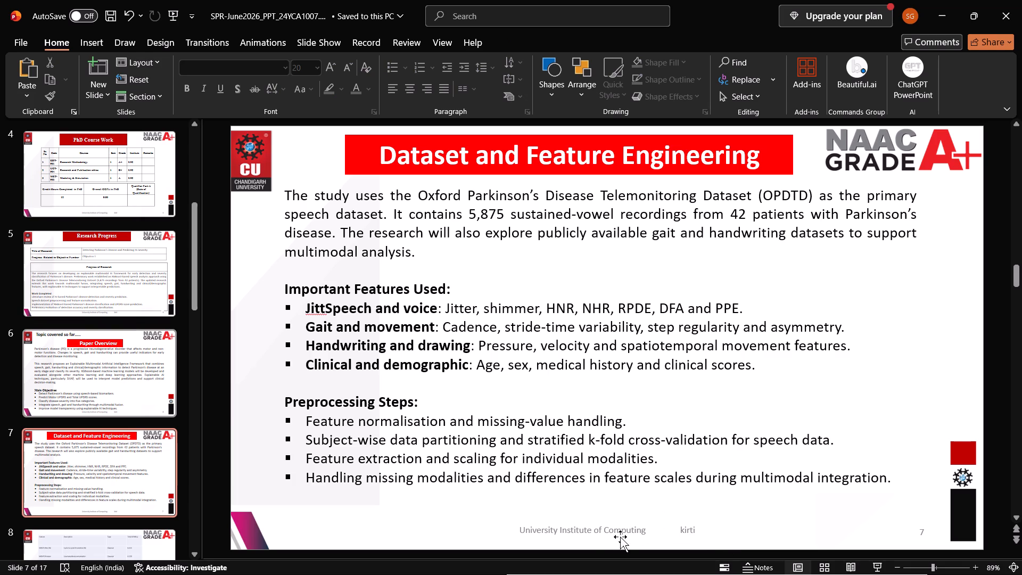
# Move slide 6's red Paper Overview banner slightly up, away from the body text below it.
pyautogui.click(111, 292)
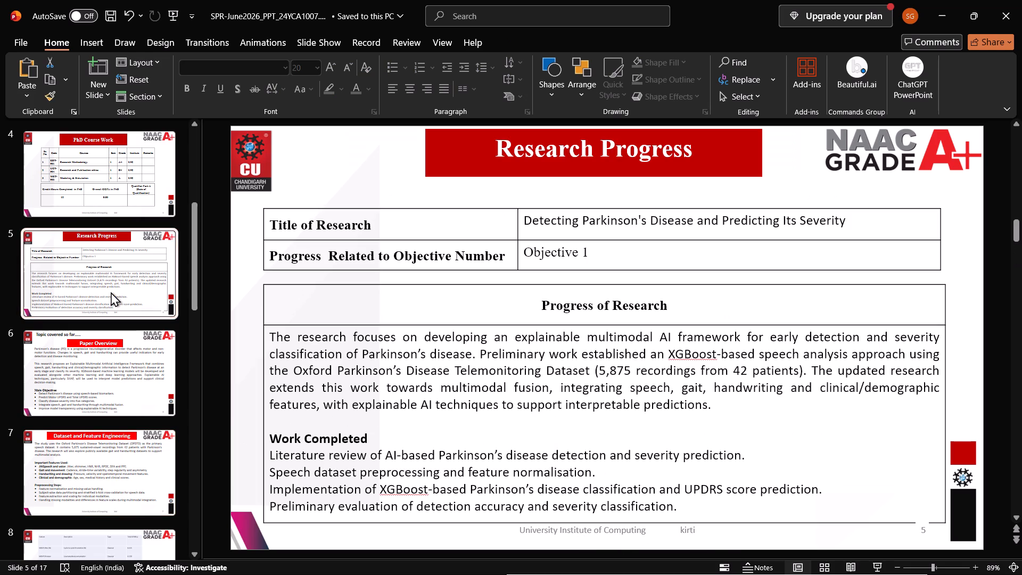
pyautogui.click(117, 202)
pyautogui.click(134, 381)
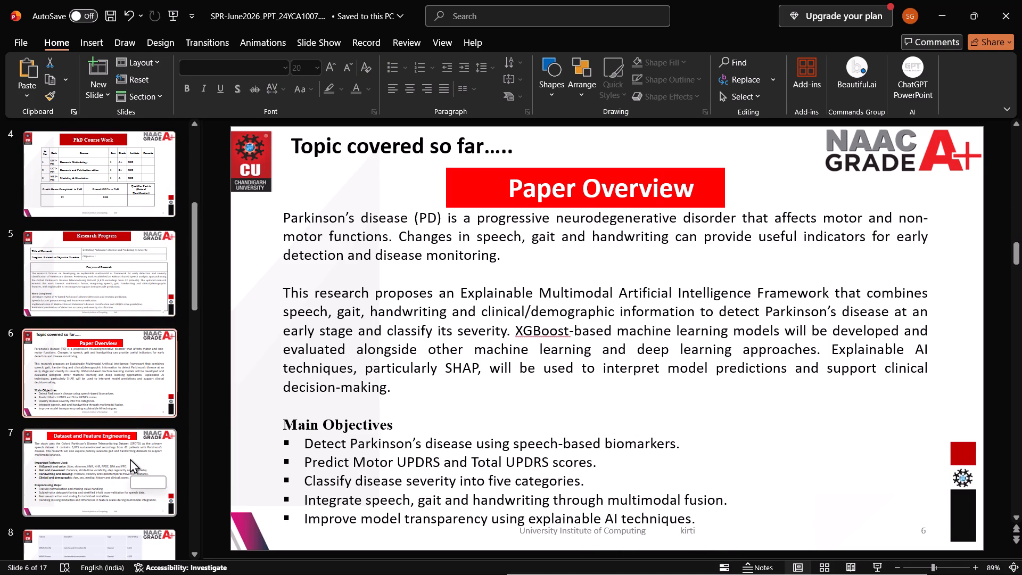
pyautogui.click(533, 202)
pyautogui.click(537, 211)
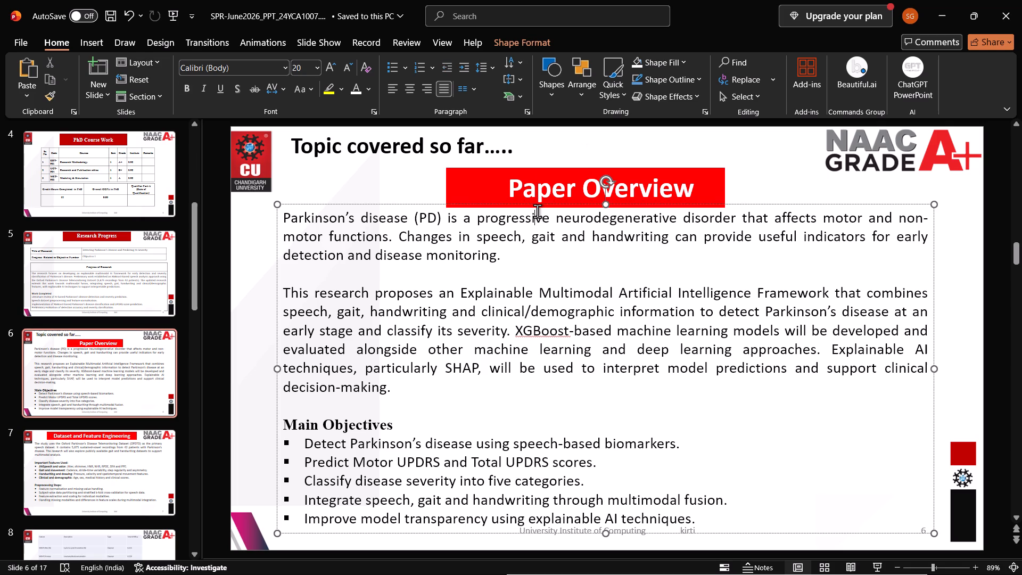
pyautogui.click(548, 192)
pyautogui.moveTo(550, 206); pyautogui.dragTo(549, 198)
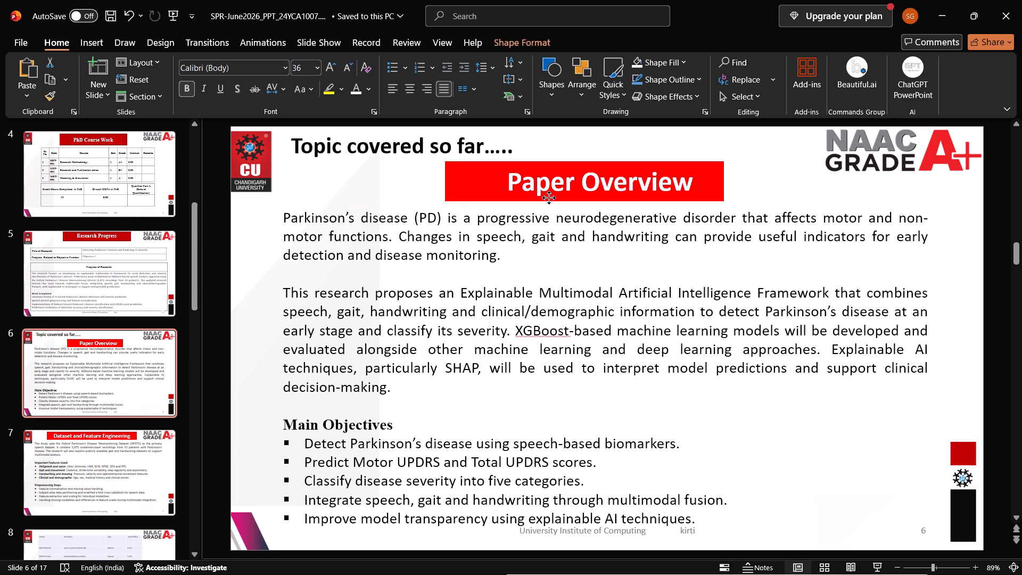
pyautogui.moveTo(549, 198); pyautogui.dragTo(550, 198)
# Move slide 8's slide number sideways toward the footer name, clear of the stray 1 it overlaps.
pyautogui.click(80, 445)
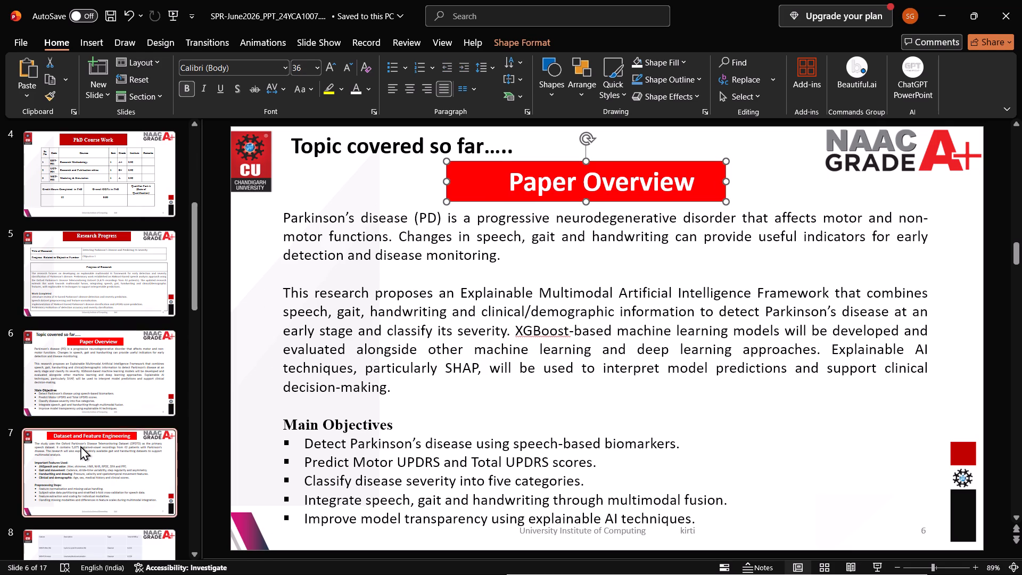
pyautogui.scroll(-1, 80, 446)
pyautogui.click(80, 481)
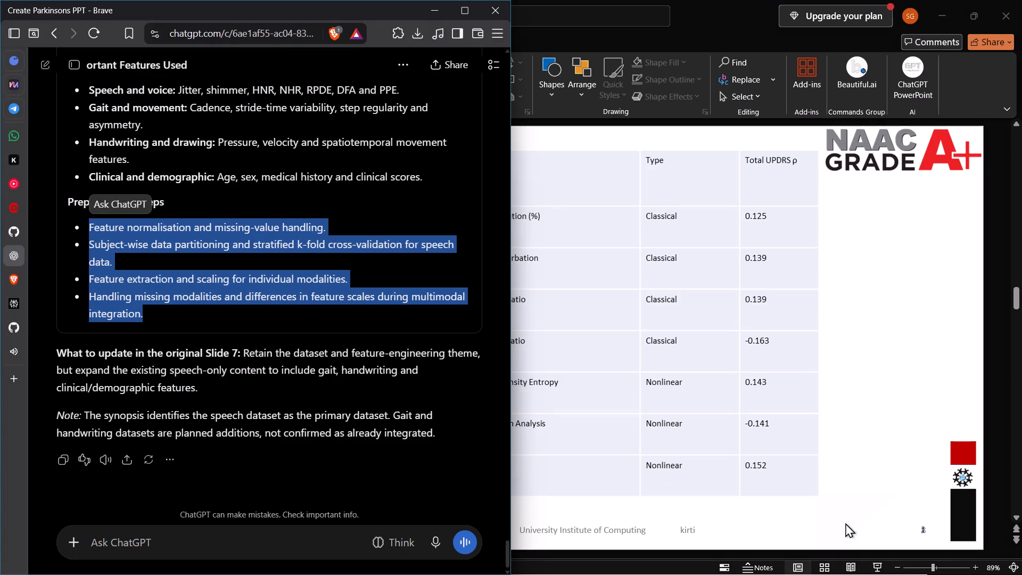
pyautogui.click(922, 526)
pyautogui.click(925, 534)
pyautogui.moveTo(925, 534); pyautogui.dragTo(897, 537)
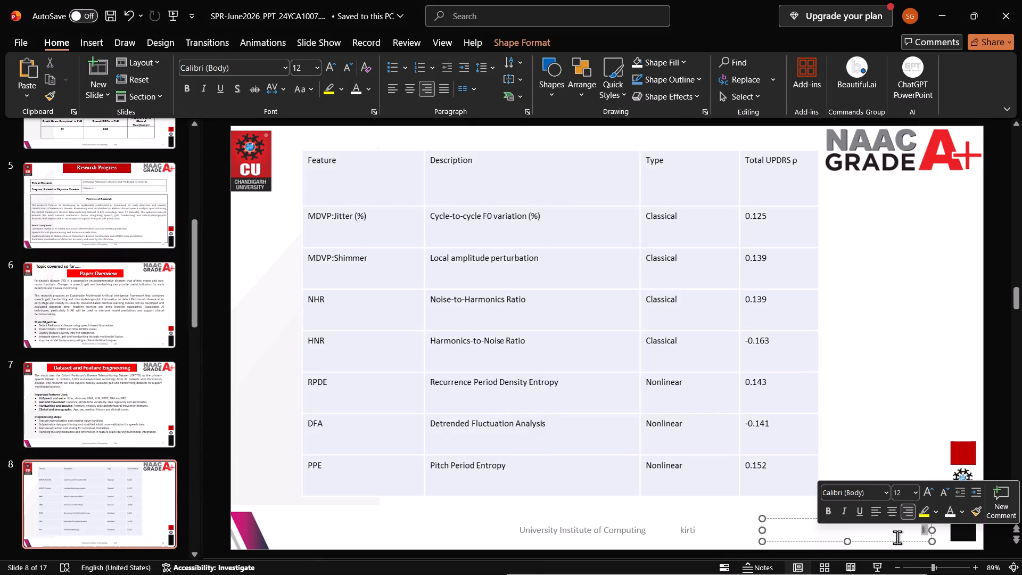
pyautogui.moveTo(897, 537); pyautogui.dragTo(896, 537)
pyautogui.click(903, 536)
pyautogui.moveTo(901, 540); pyautogui.dragTo(830, 536)
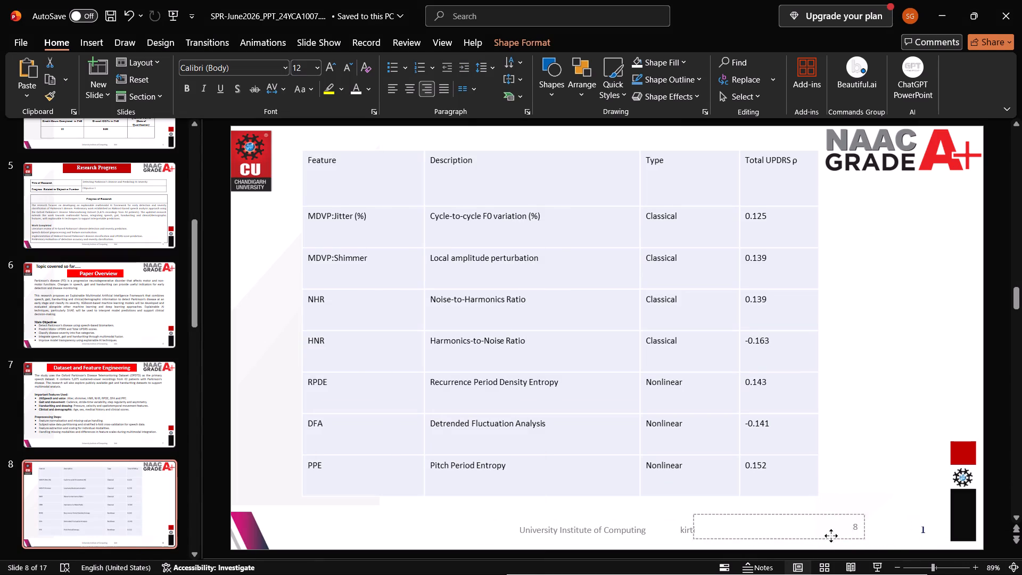
pyautogui.moveTo(830, 536); pyautogui.dragTo(825, 536)
# Enlarge the empty text box near slide 8's stray 1, place it over the 1, and fill it white to hide it.
pyautogui.moveTo(929, 531); pyautogui.dragTo(912, 531)
pyautogui.moveTo(902, 515); pyautogui.dragTo(942, 543)
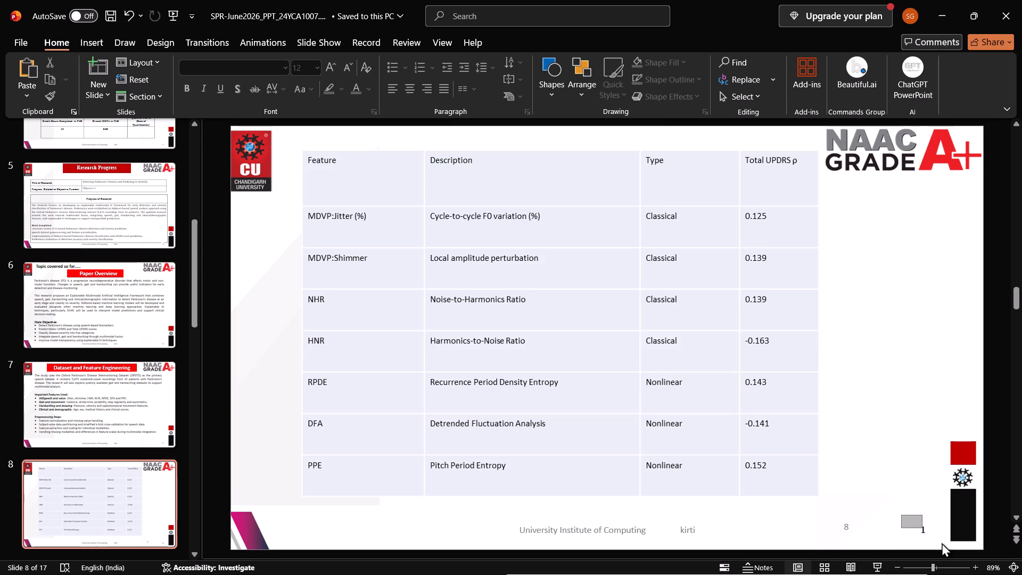
pyautogui.moveTo(942, 543); pyautogui.dragTo(947, 547)
pyautogui.click(921, 541)
pyautogui.doubleClick(920, 532)
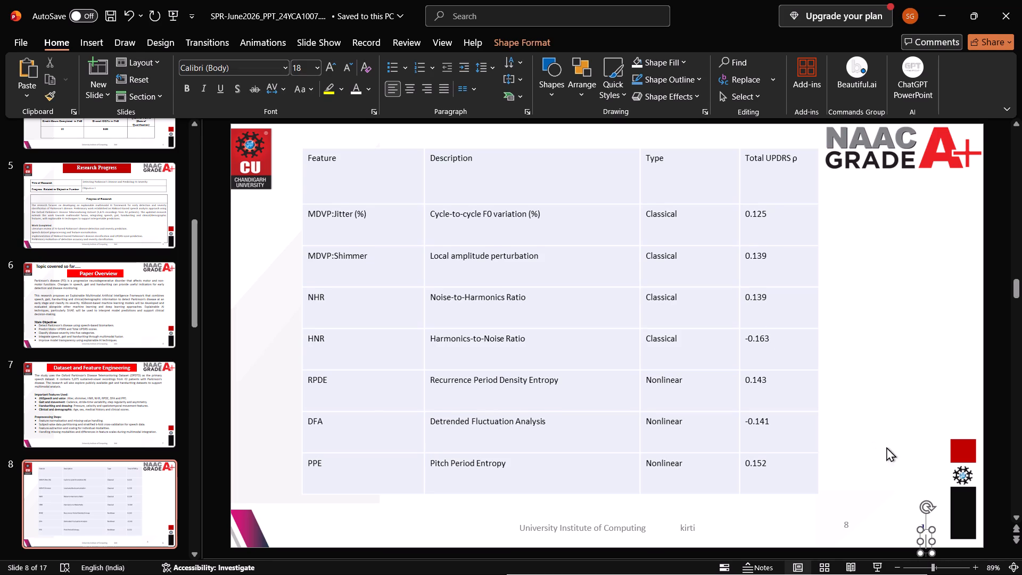
pyautogui.moveTo(920, 530); pyautogui.dragTo(900, 506)
pyautogui.moveTo(915, 522); pyautogui.dragTo(914, 523)
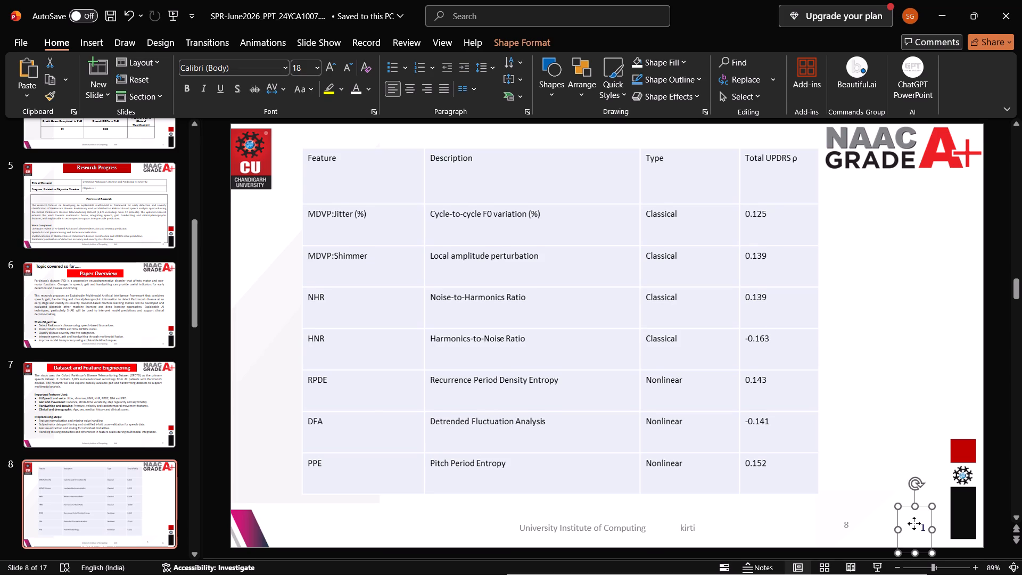
pyautogui.moveTo(914, 523); pyautogui.dragTo(917, 512)
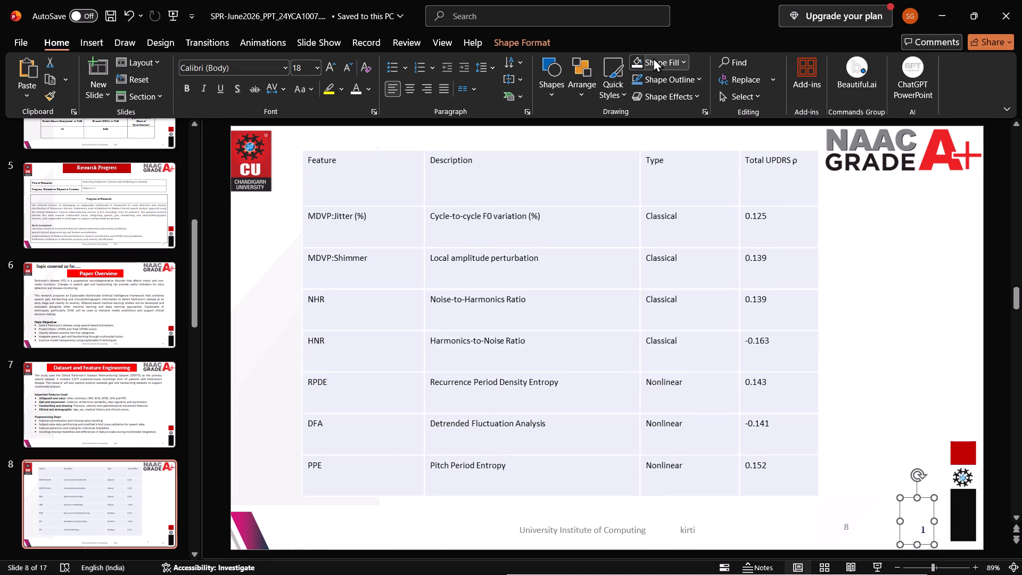
pyautogui.click(653, 57)
pyautogui.click(645, 62)
pyautogui.click(640, 62)
# Move slide 8's slide number back over the white box and bring it to the front.
pyautogui.click(846, 527)
pyautogui.moveTo(831, 539); pyautogui.dragTo(831, 540)
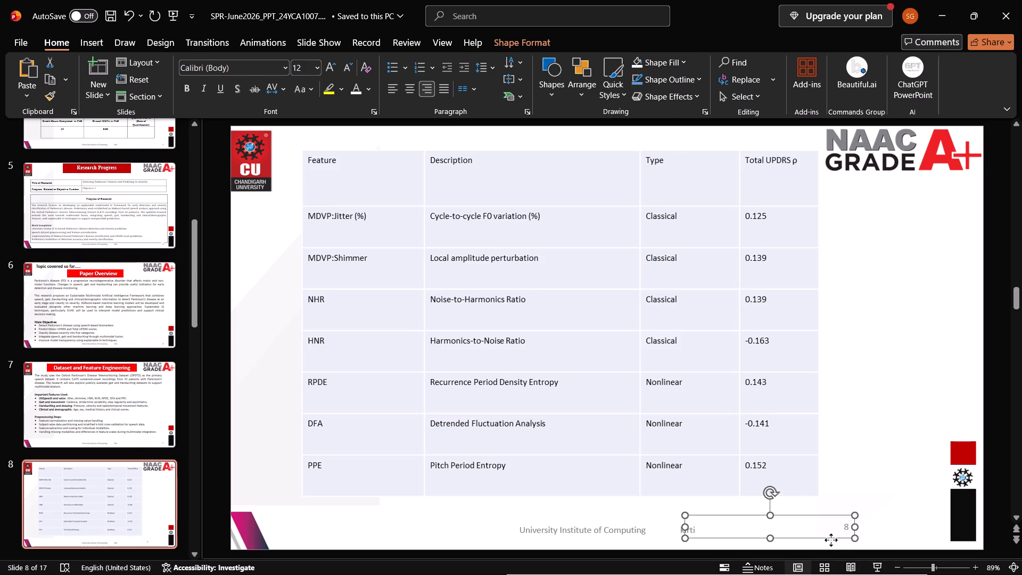
pyautogui.moveTo(831, 540); pyautogui.dragTo(905, 541)
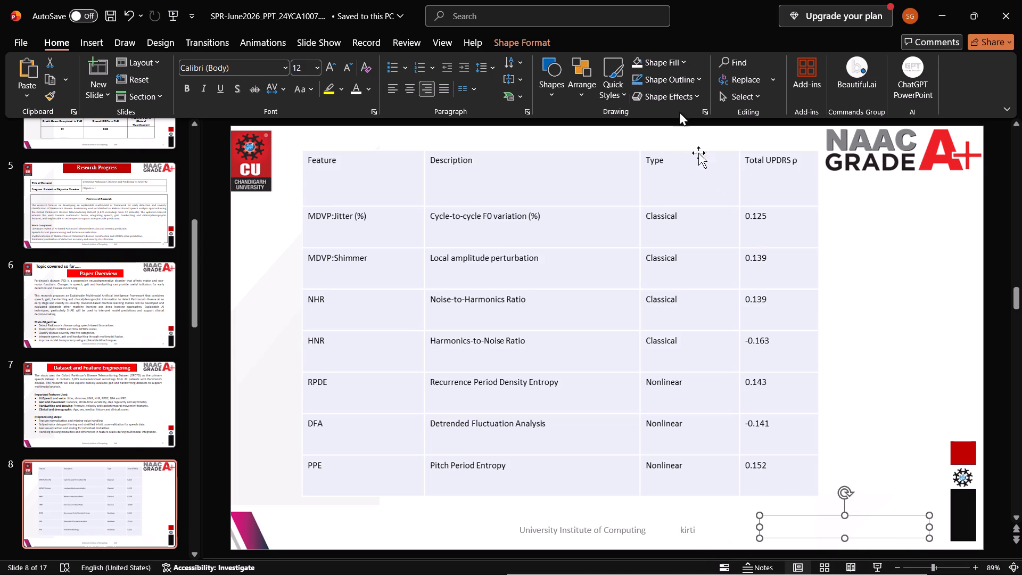
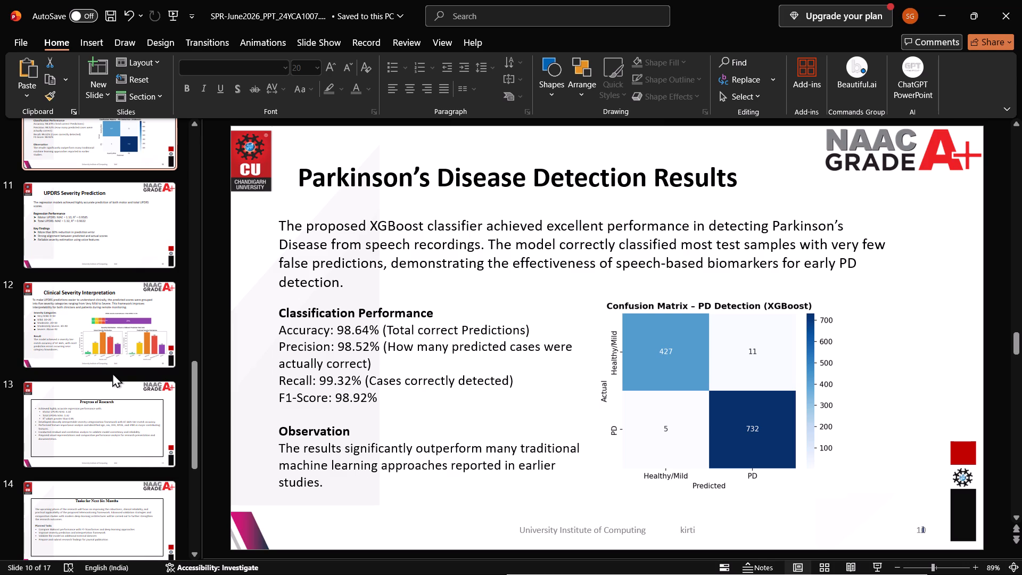
# Compare slides 8, 9 and 10, checking slide 9's text and the page numbers in their footers.
pyautogui.scroll(1, 110, 313)
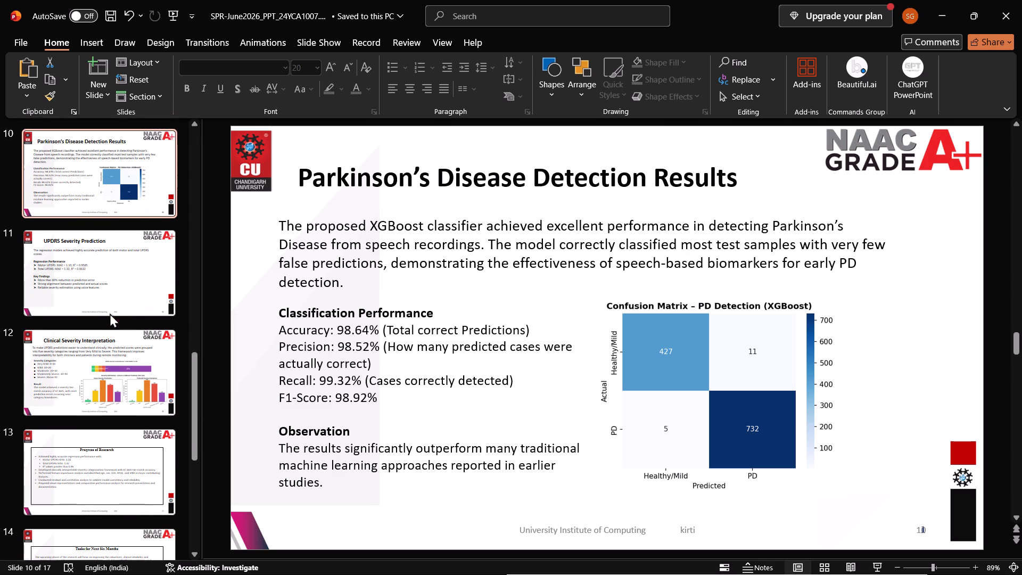
pyautogui.scroll(1, 110, 313)
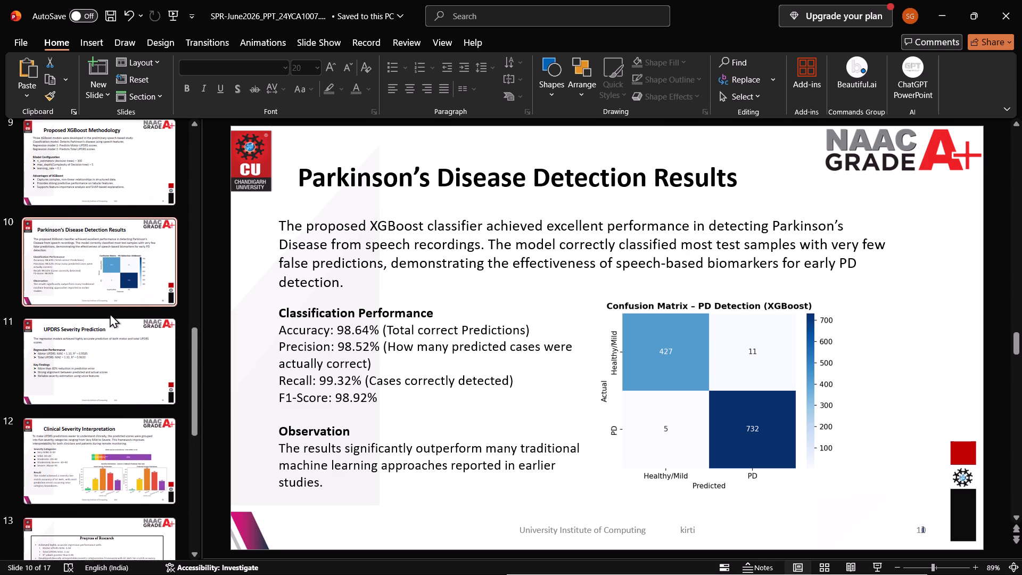
pyautogui.scroll(1, 110, 313)
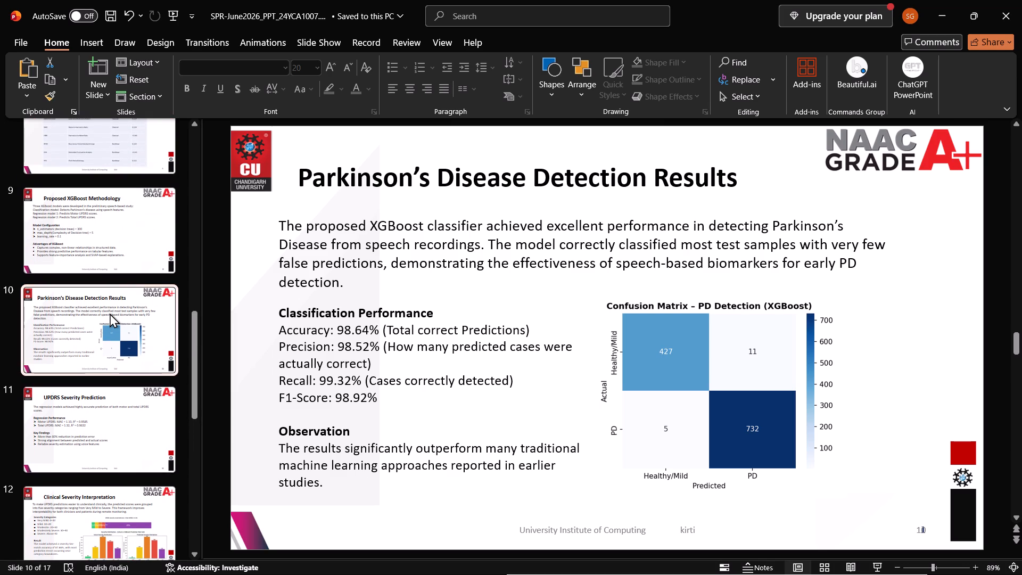
pyautogui.click(105, 240)
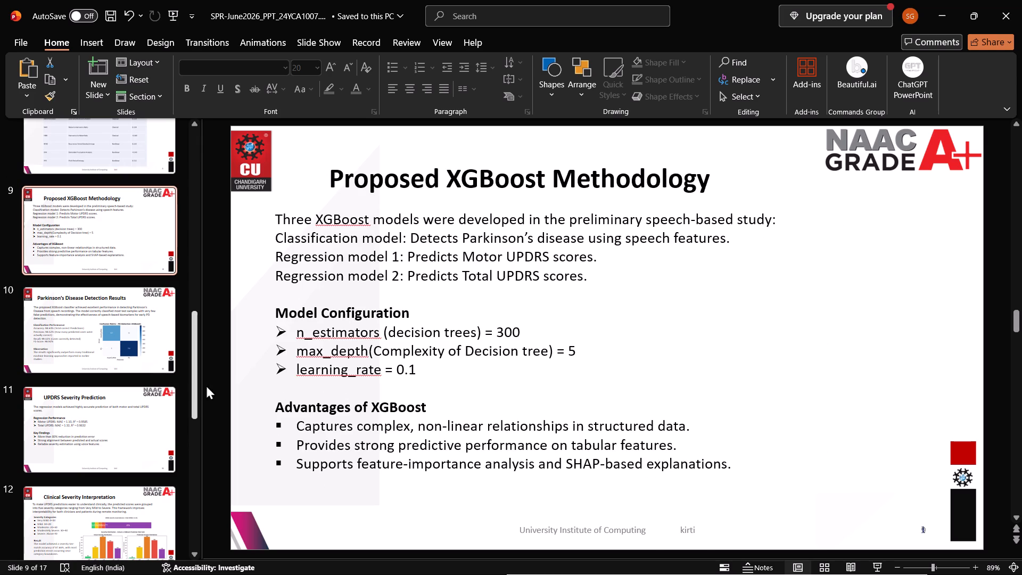
pyautogui.click(346, 335)
pyautogui.rightClick(346, 335)
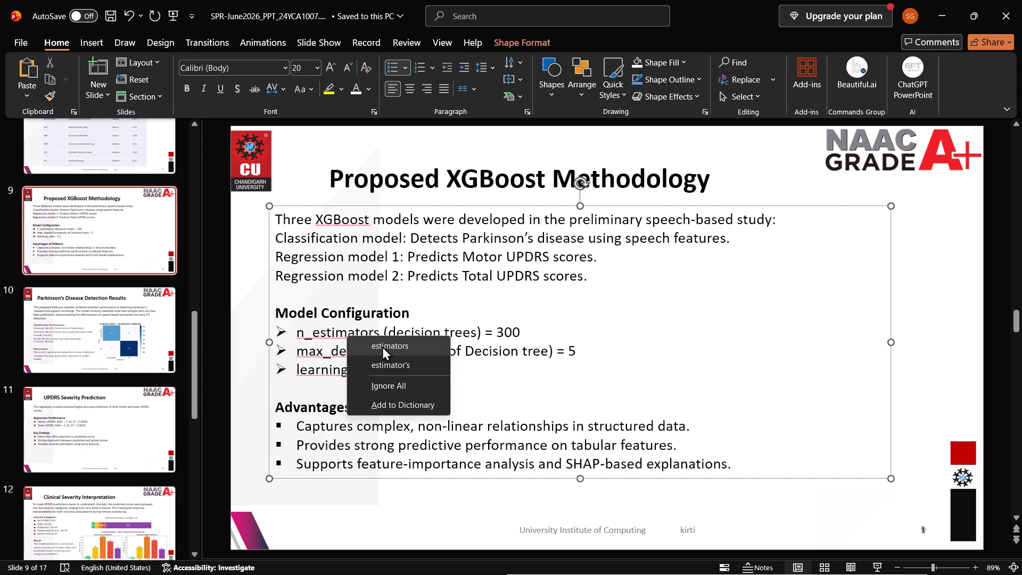
pyautogui.click(317, 352)
pyautogui.click(96, 346)
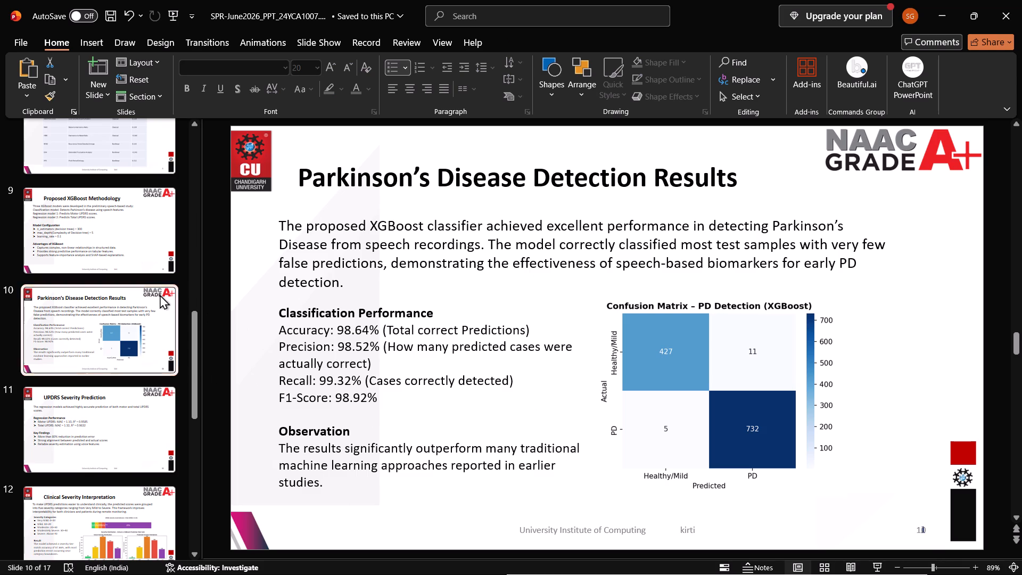
pyautogui.click(136, 243)
pyautogui.click(114, 149)
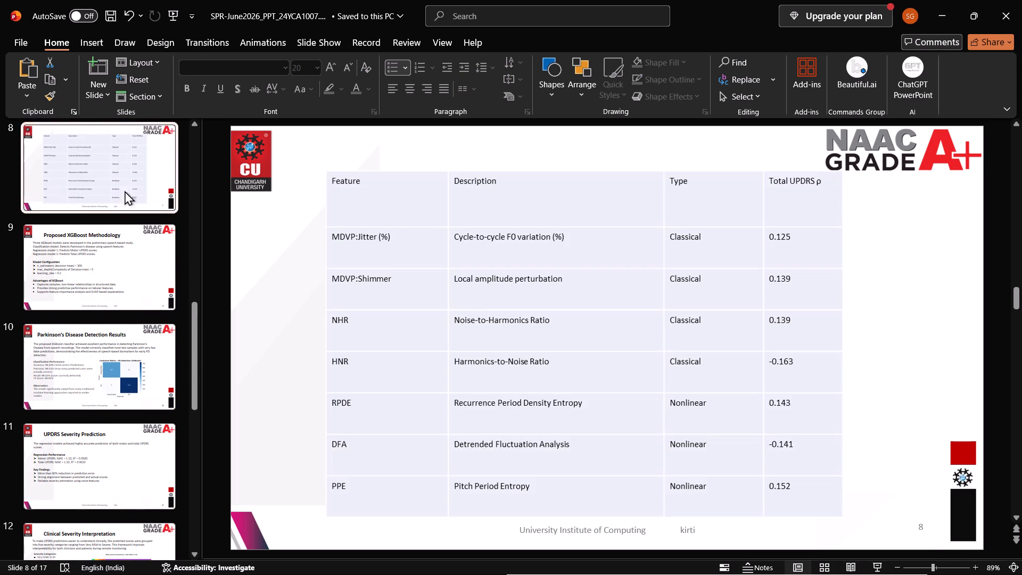
pyautogui.click(135, 242)
# Move slide 9's page number placeholder to the left, clear of the stray 1 in the footer.
pyautogui.click(921, 527)
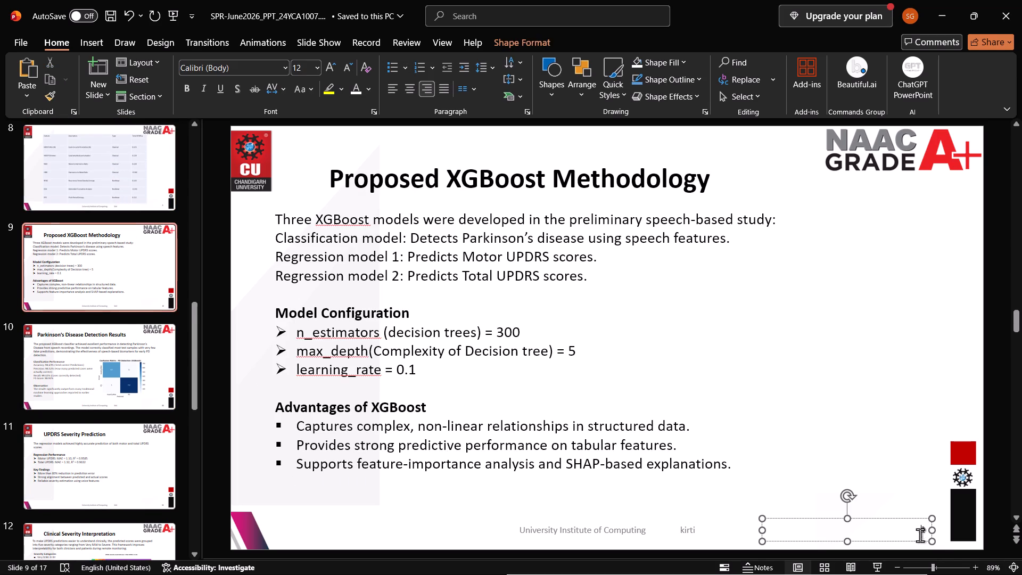
pyautogui.click(914, 539)
pyautogui.moveTo(905, 541); pyautogui.dragTo(821, 540)
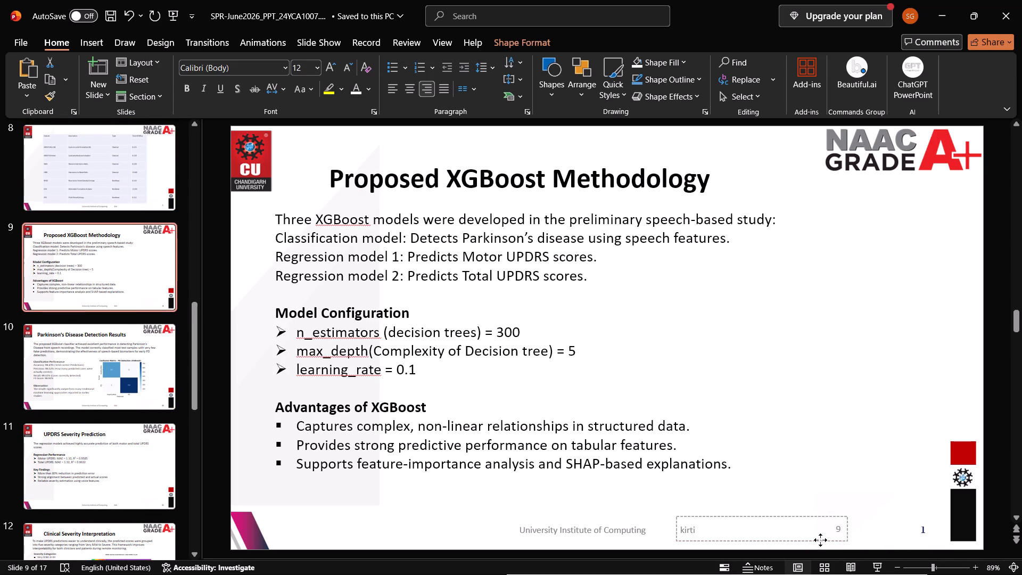
pyautogui.moveTo(821, 540); pyautogui.dragTo(828, 538)
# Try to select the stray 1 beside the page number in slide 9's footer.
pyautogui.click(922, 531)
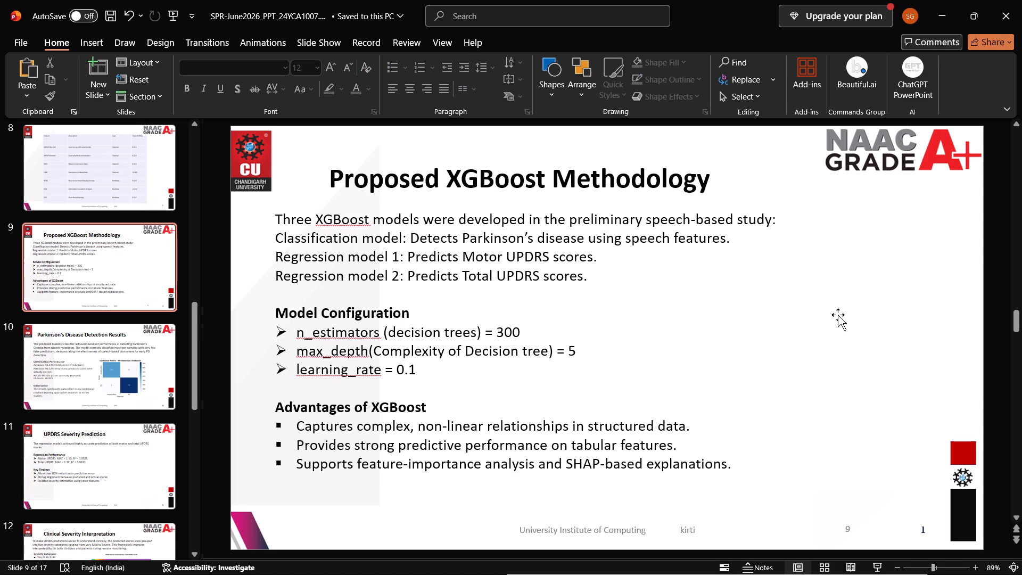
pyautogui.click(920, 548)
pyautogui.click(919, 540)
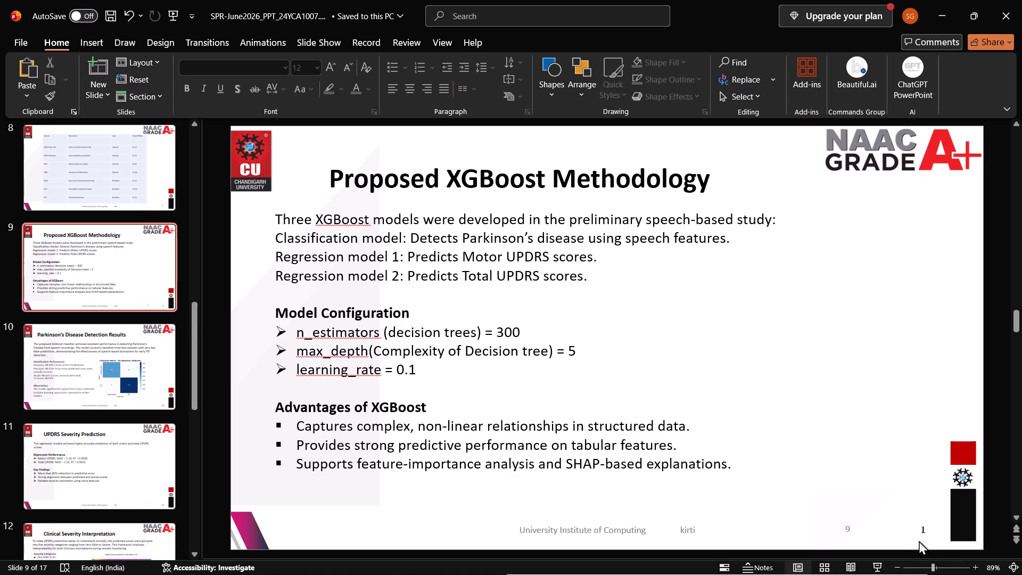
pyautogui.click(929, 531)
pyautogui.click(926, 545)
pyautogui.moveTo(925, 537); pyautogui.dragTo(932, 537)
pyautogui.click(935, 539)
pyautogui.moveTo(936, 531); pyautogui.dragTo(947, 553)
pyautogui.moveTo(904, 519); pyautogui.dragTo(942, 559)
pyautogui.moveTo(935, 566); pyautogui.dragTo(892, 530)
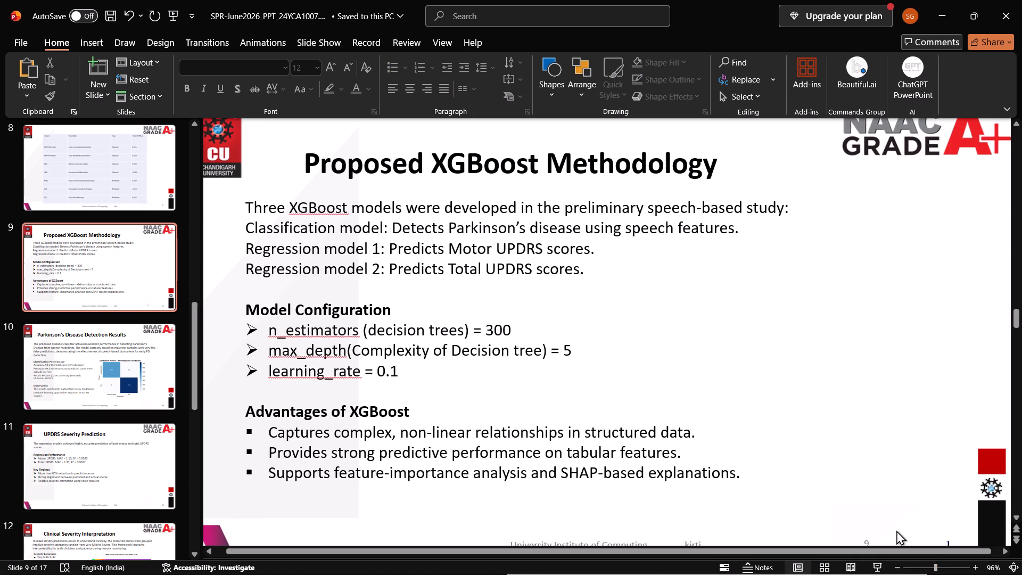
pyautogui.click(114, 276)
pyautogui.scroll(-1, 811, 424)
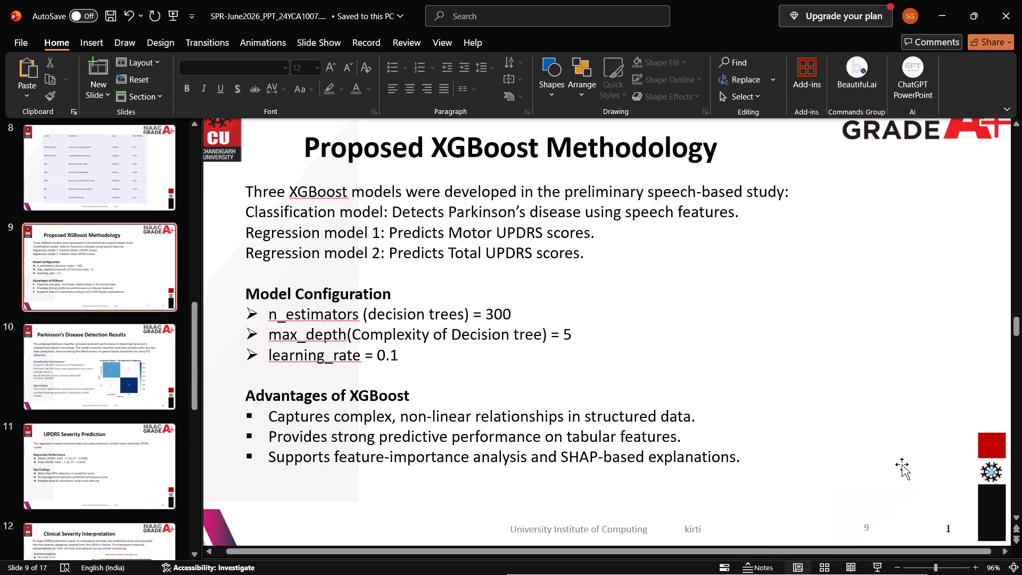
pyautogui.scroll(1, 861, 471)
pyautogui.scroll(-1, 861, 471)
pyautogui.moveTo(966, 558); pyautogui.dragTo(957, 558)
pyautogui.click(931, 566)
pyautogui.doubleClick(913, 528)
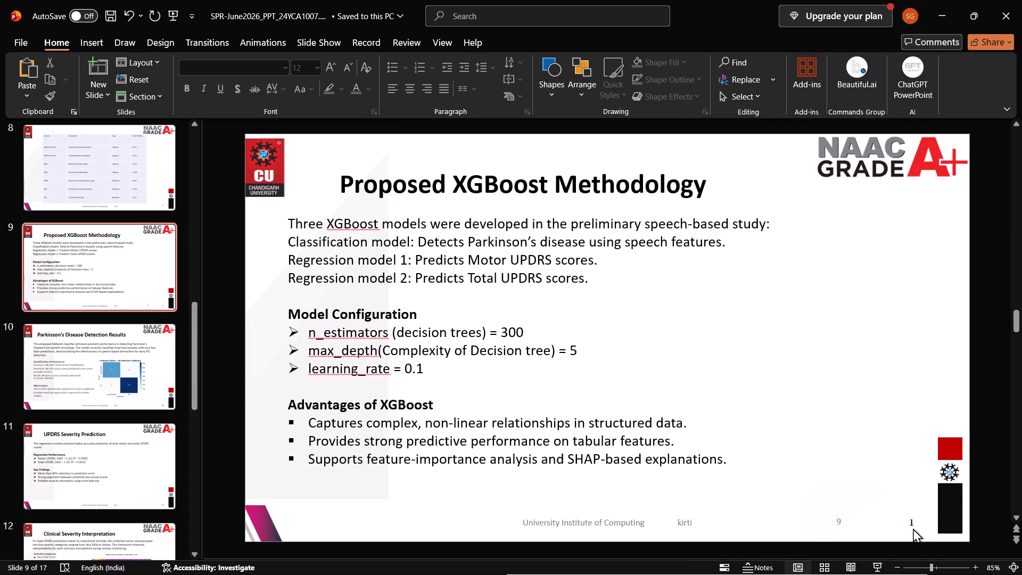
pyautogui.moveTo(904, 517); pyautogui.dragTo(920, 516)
# Draw a rectangle about 1.07 cm high and 1.17 cm wide over the stray 1 in slide 9's footer.
pyautogui.click(559, 80)
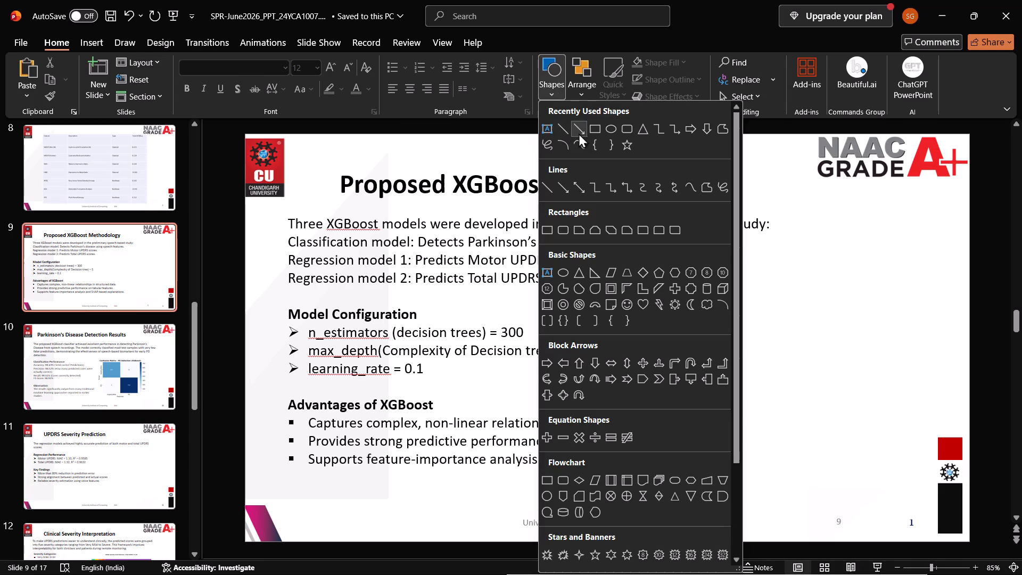
pyautogui.click(596, 133)
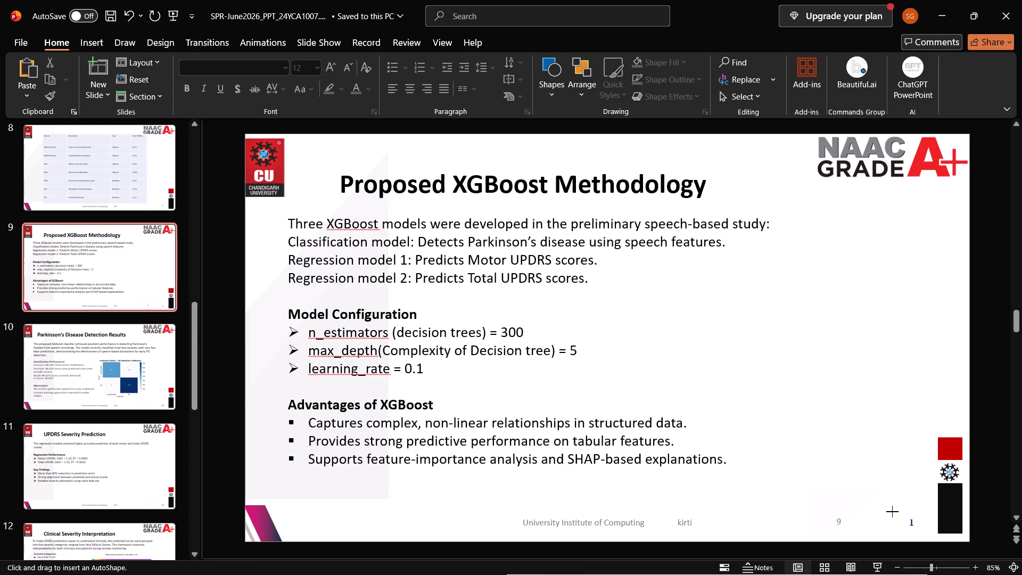
pyautogui.moveTo(897, 510); pyautogui.dragTo(922, 535)
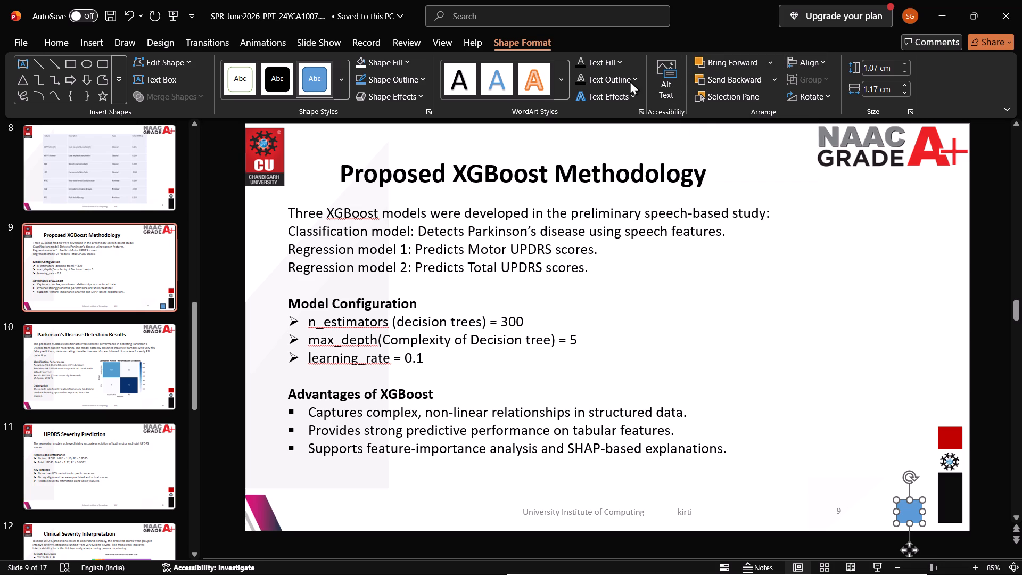
# Give the rectangle over slide 9's stray 1 a white fill and a white outline.
pyautogui.click(609, 60)
pyautogui.click(583, 122)
pyautogui.click(385, 61)
pyautogui.click(360, 122)
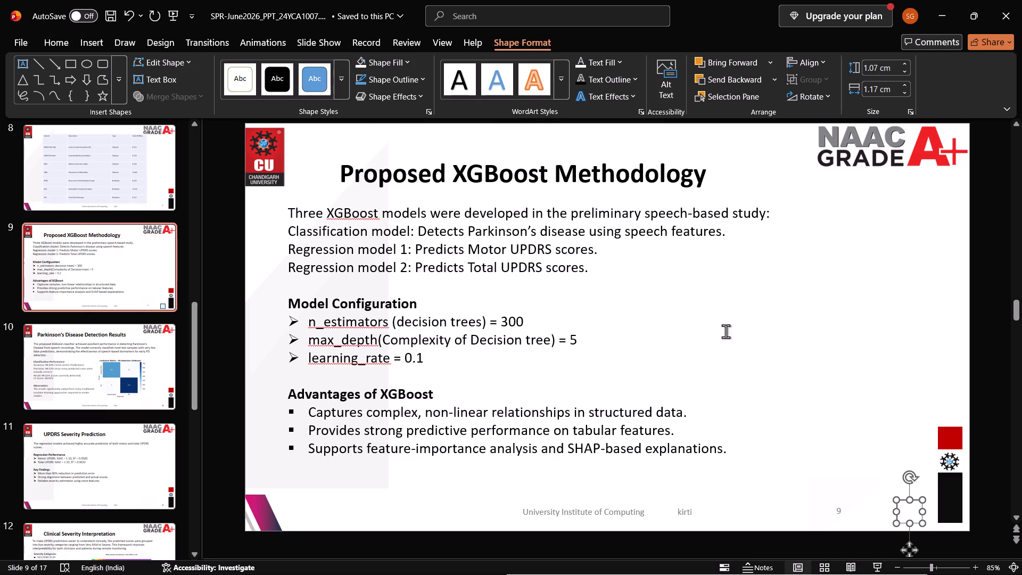
pyautogui.click(369, 77)
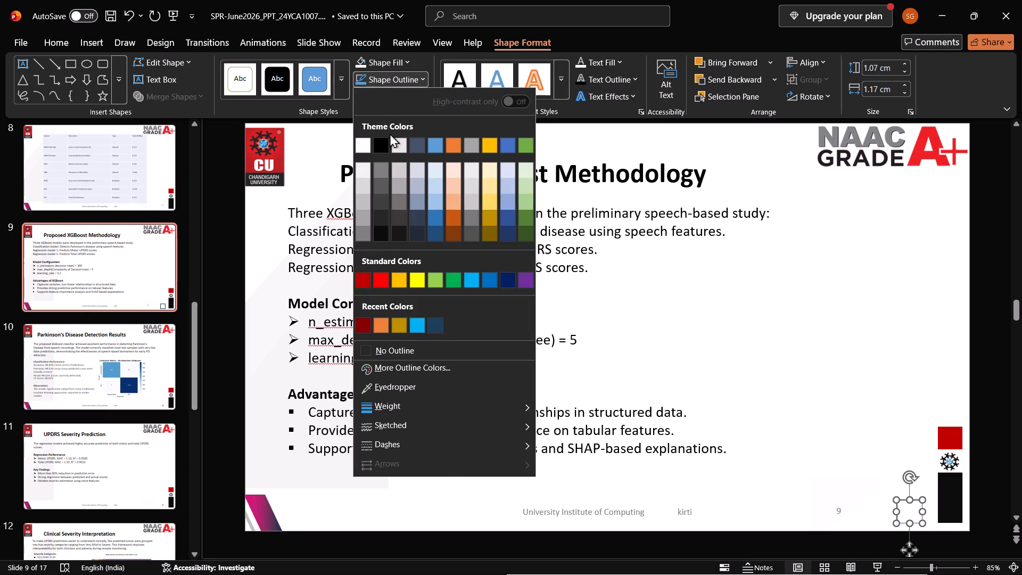
pyautogui.click(365, 142)
pyautogui.click(736, 389)
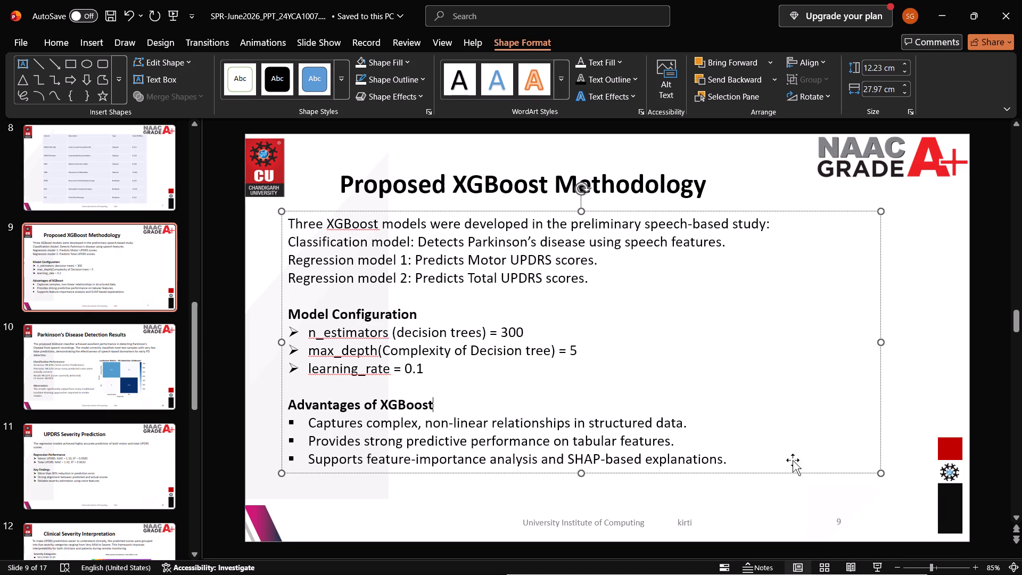
# Move slide 9's page number back over the white rectangle and bring it forward in front of it.
pyautogui.click(839, 521)
pyautogui.moveTo(842, 533); pyautogui.dragTo(892, 532)
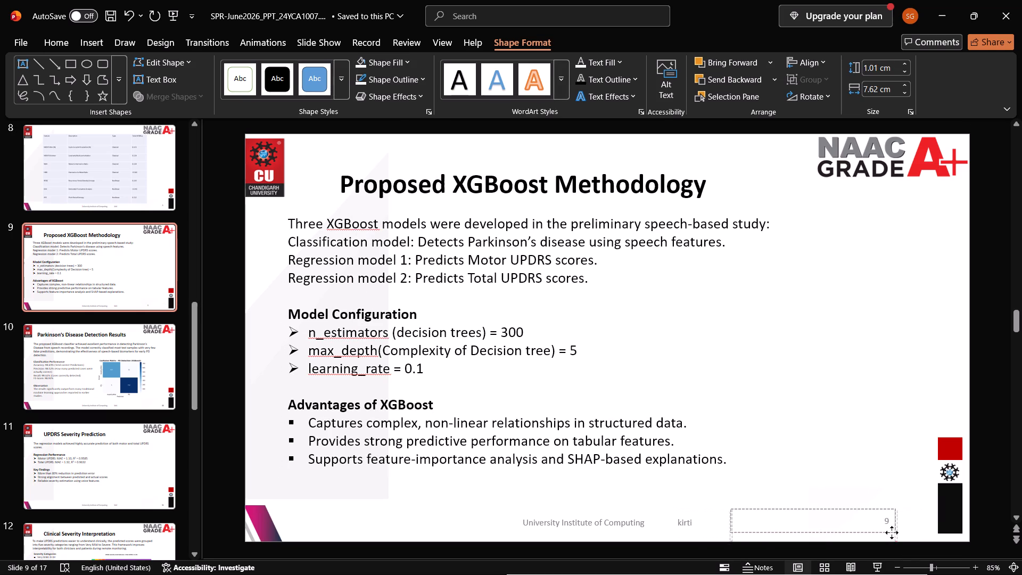
pyautogui.moveTo(892, 532); pyautogui.dragTo(911, 531)
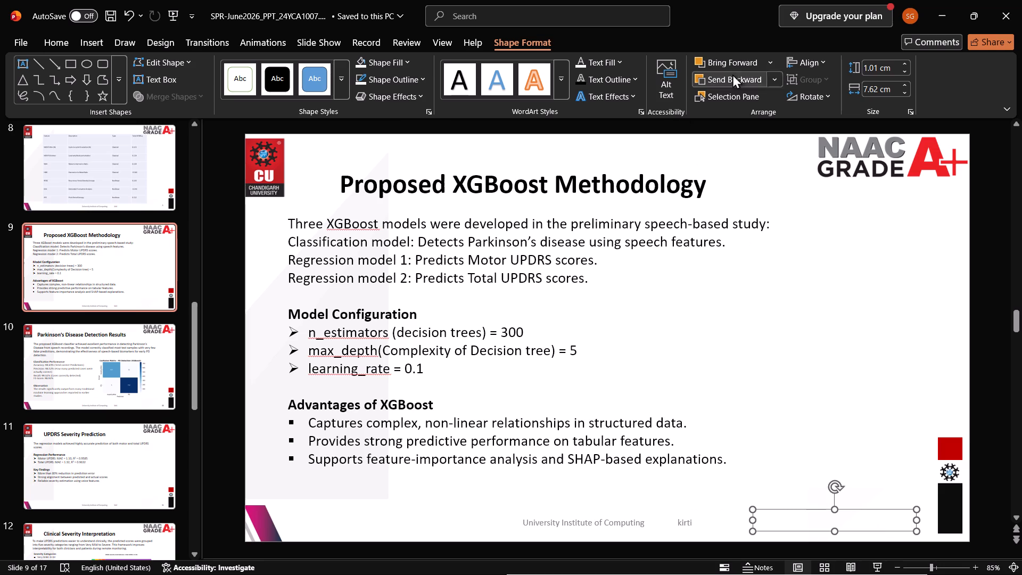
pyautogui.click(737, 63)
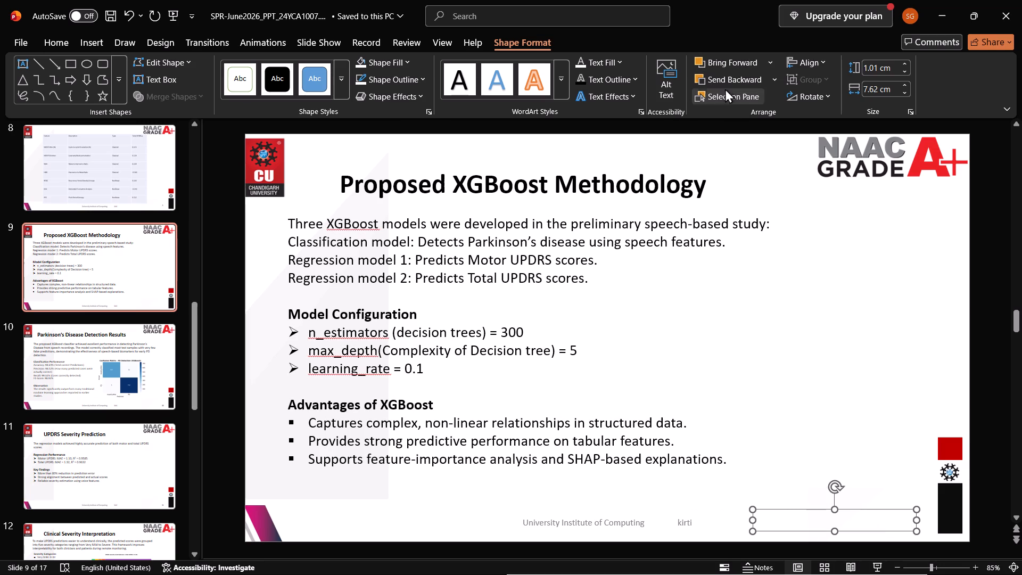
pyautogui.tripleClick(726, 63)
pyautogui.click(822, 288)
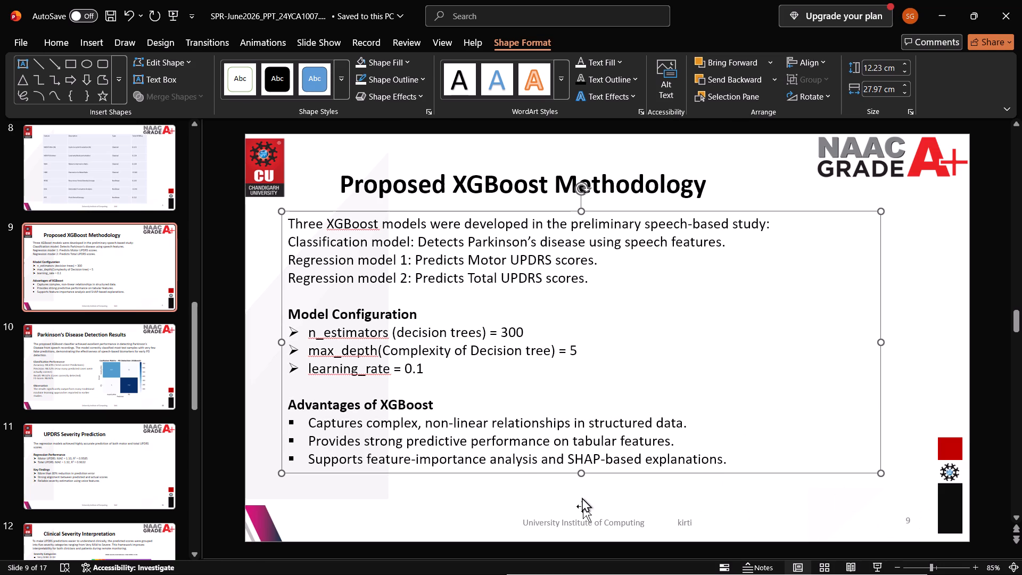
# Copy the white rectangle from slide 9's footer and paste it onto slide 10.
pyautogui.click(119, 371)
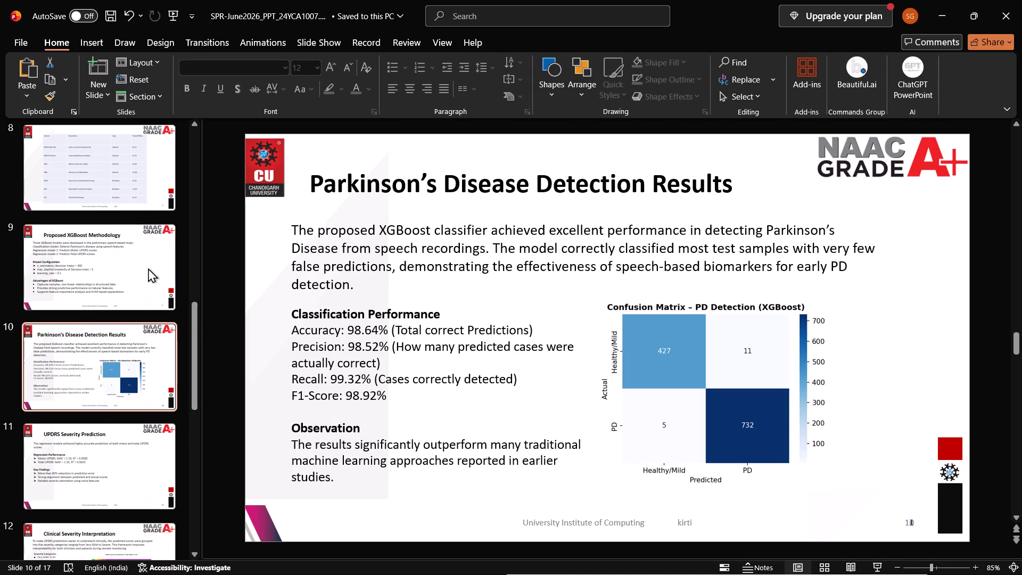
pyautogui.click(110, 264)
pyautogui.click(914, 523)
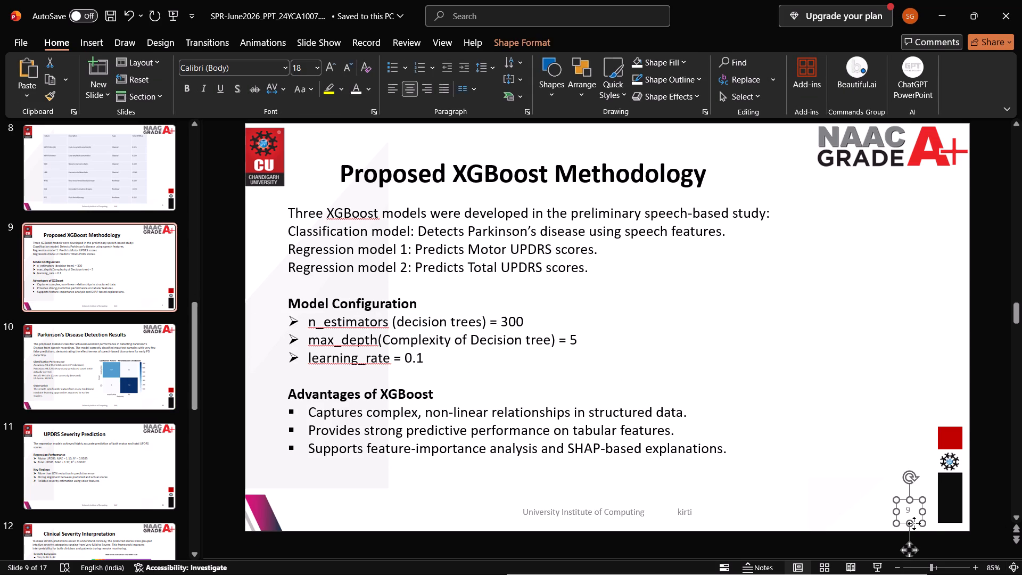
pyautogui.hotkey('ctrl', 'c')
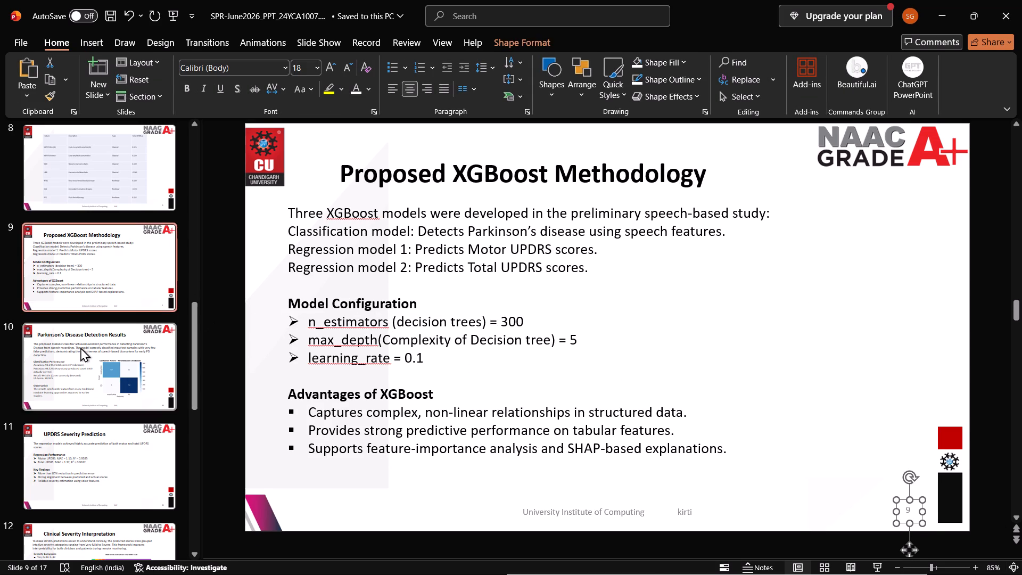
pyautogui.click(80, 347)
pyautogui.hotkey('ctrl', 'v')
# Bring slide 10's page number to the front, above the pasted white rectangle.
pyautogui.click(844, 513)
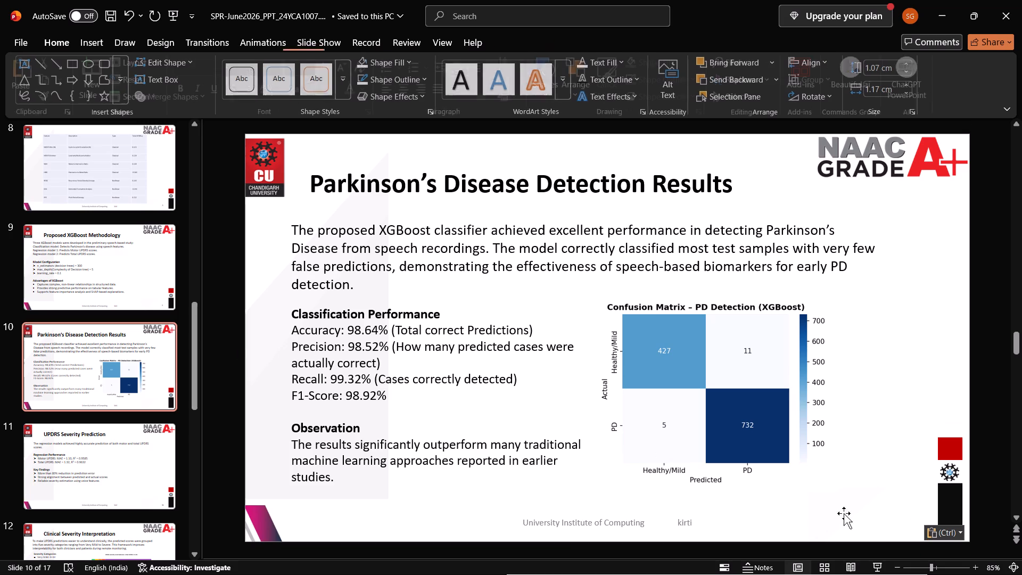
pyautogui.click(896, 524)
pyautogui.click(871, 519)
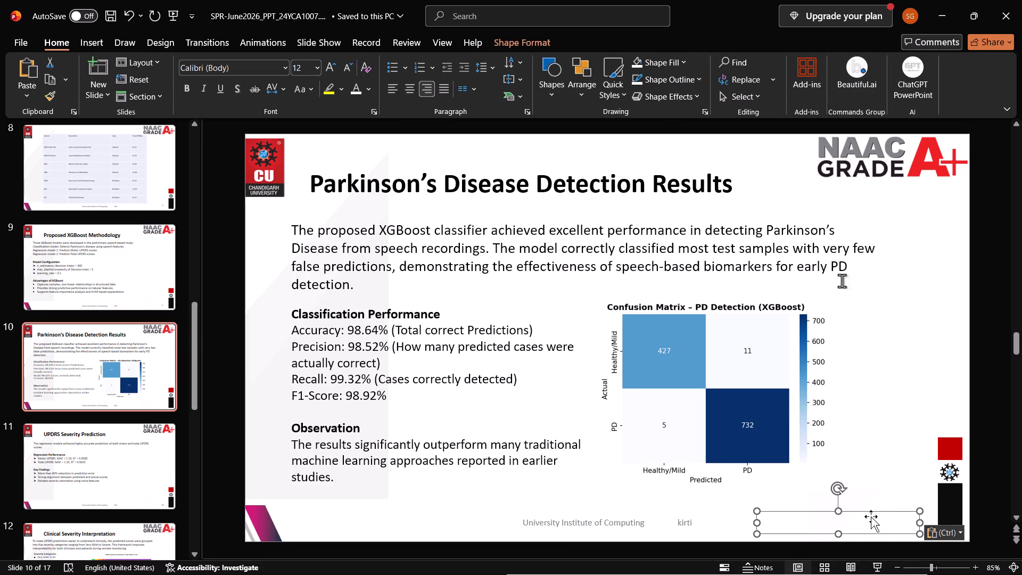
pyautogui.click(595, 70)
pyautogui.click(600, 134)
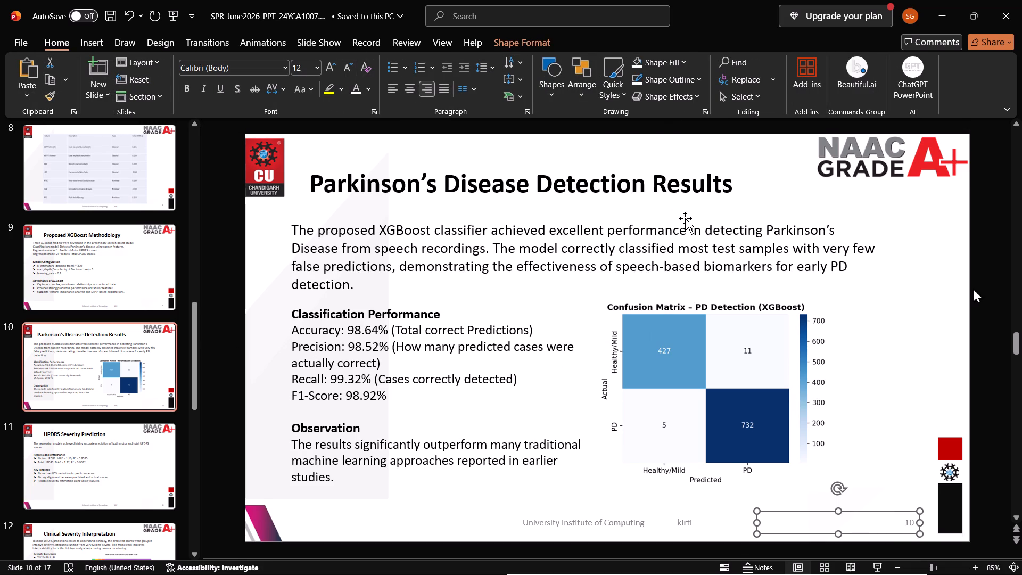
pyautogui.click(903, 335)
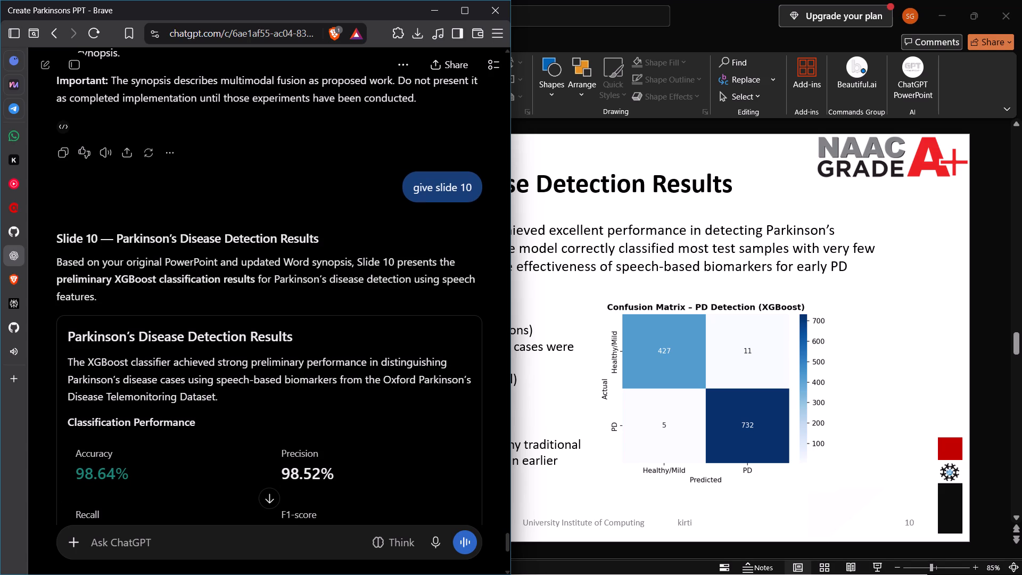
# Copy the introductory paragraph about the XGBoost classifier from ChatGPT's slide 10 content.
pyautogui.click(120, 336)
pyautogui.moveTo(67, 363); pyautogui.dragTo(243, 403)
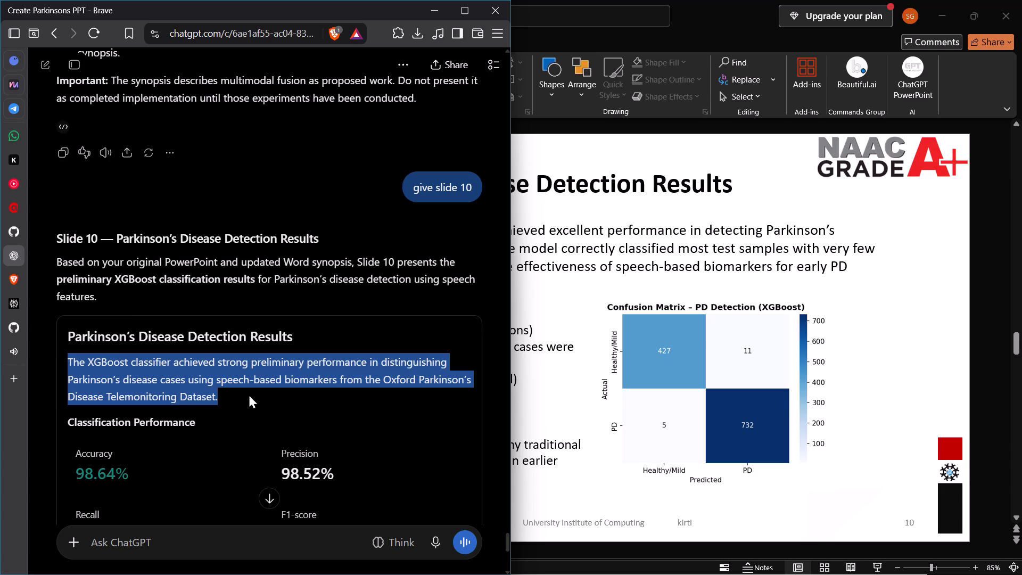
pyautogui.hotkey('ctrl', 'c')
# In PowerPoint, justify slide 10's introductory paragraph and move its text box up and inward, aligned under the title.
pyautogui.click(667, 223)
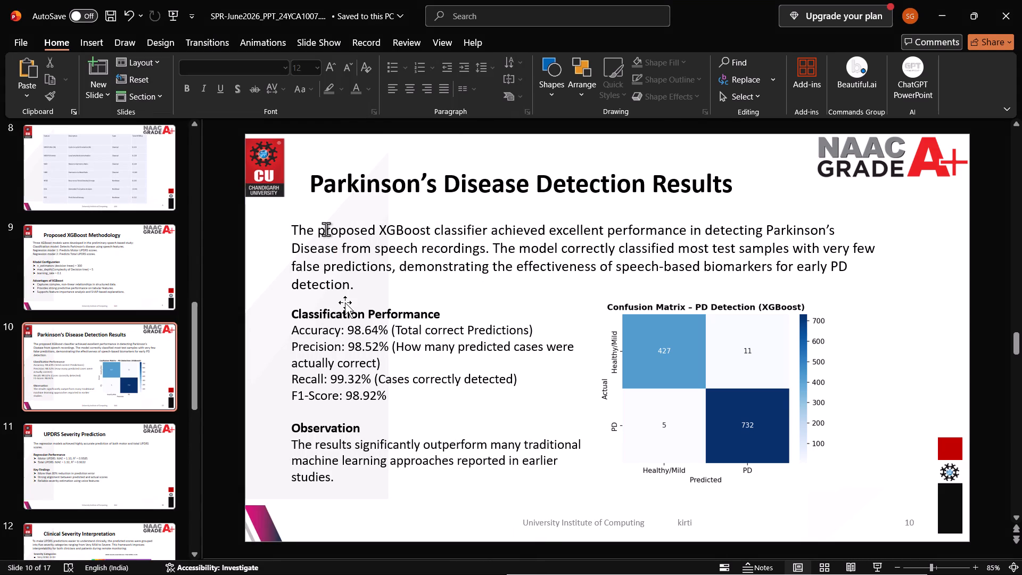
pyautogui.click(291, 230)
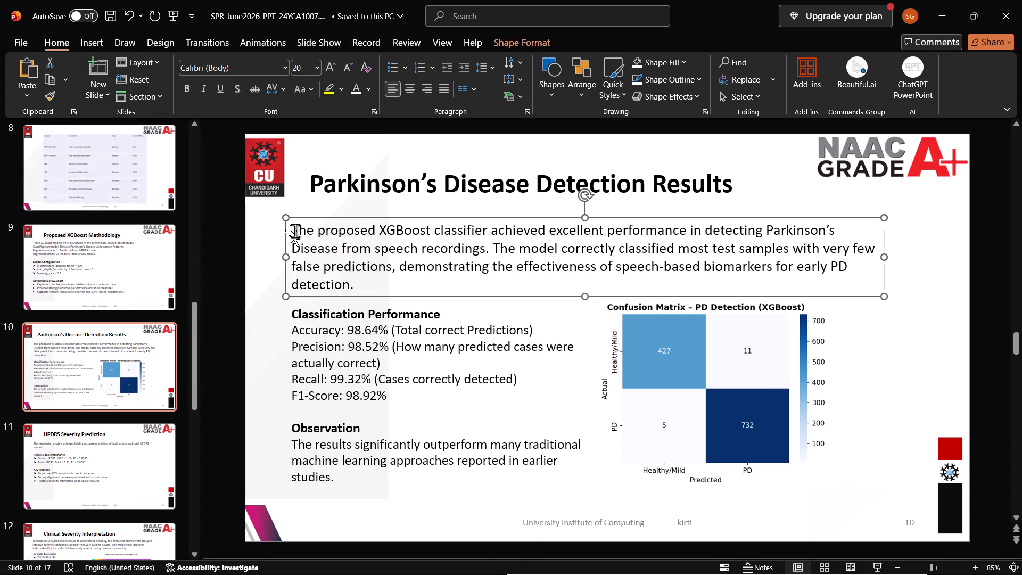
pyautogui.moveTo(289, 231); pyautogui.dragTo(306, 220)
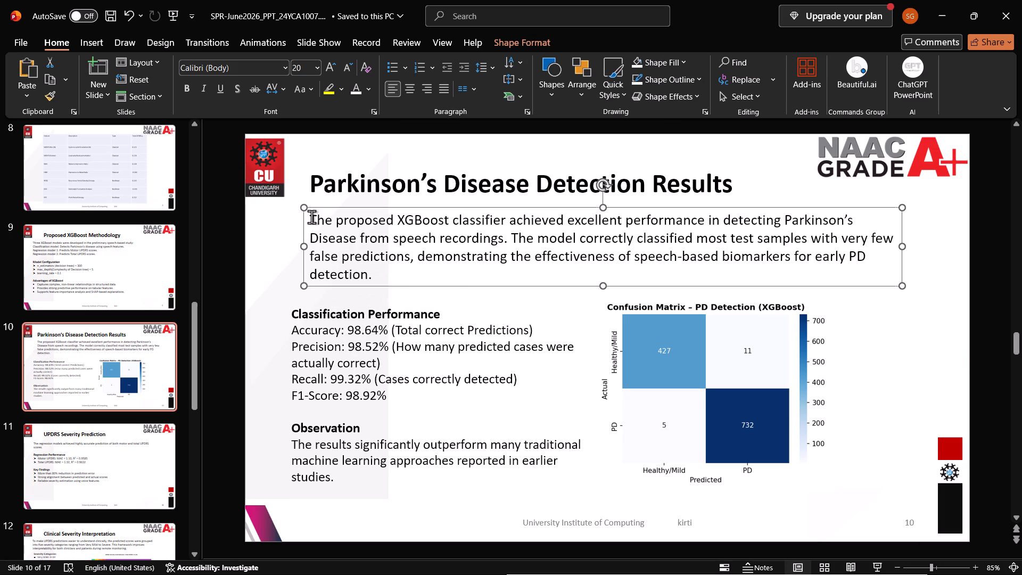
pyautogui.moveTo(311, 217); pyautogui.dragTo(385, 287)
pyautogui.click(450, 87)
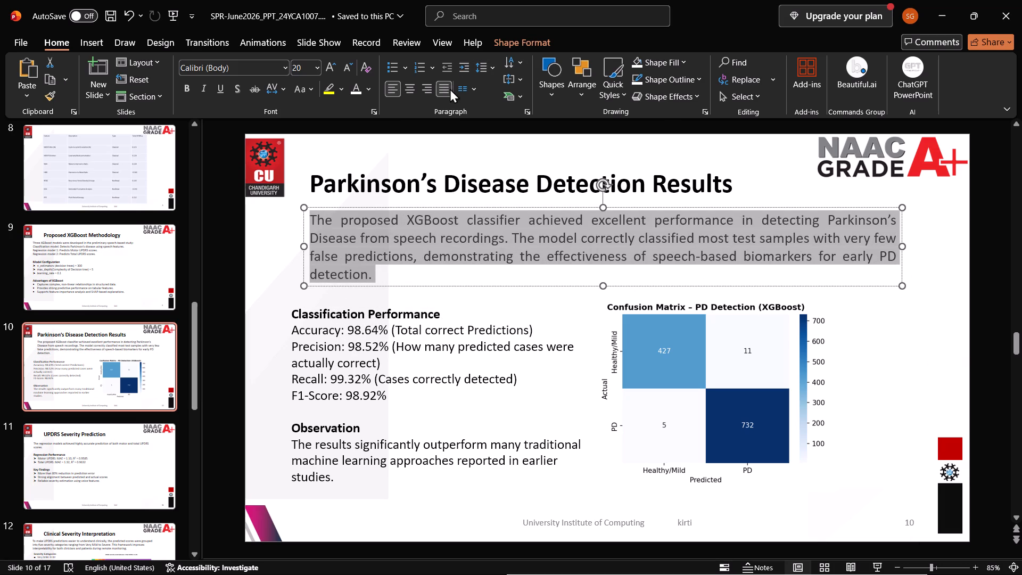
pyautogui.click(306, 273)
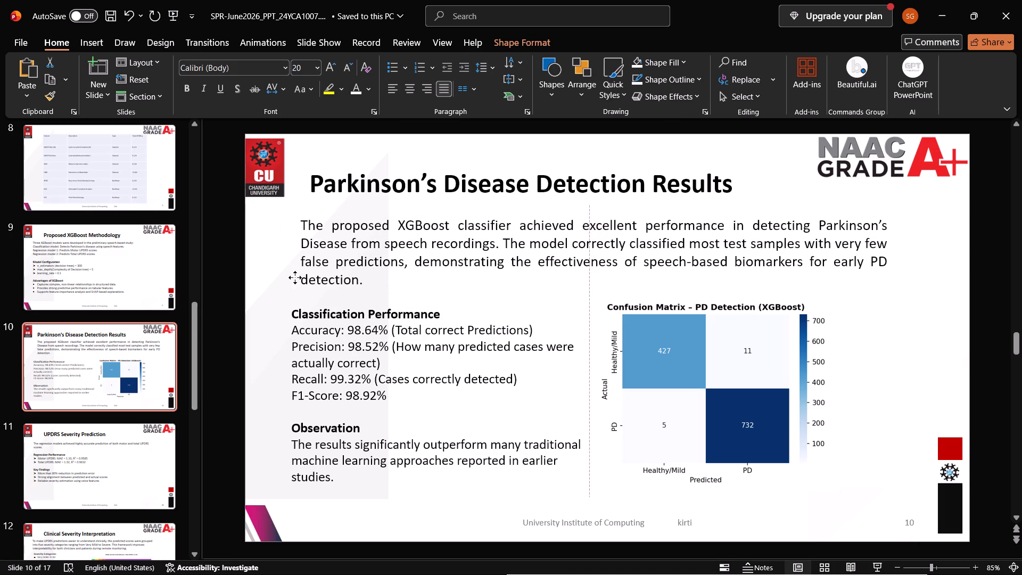
pyautogui.click(398, 185)
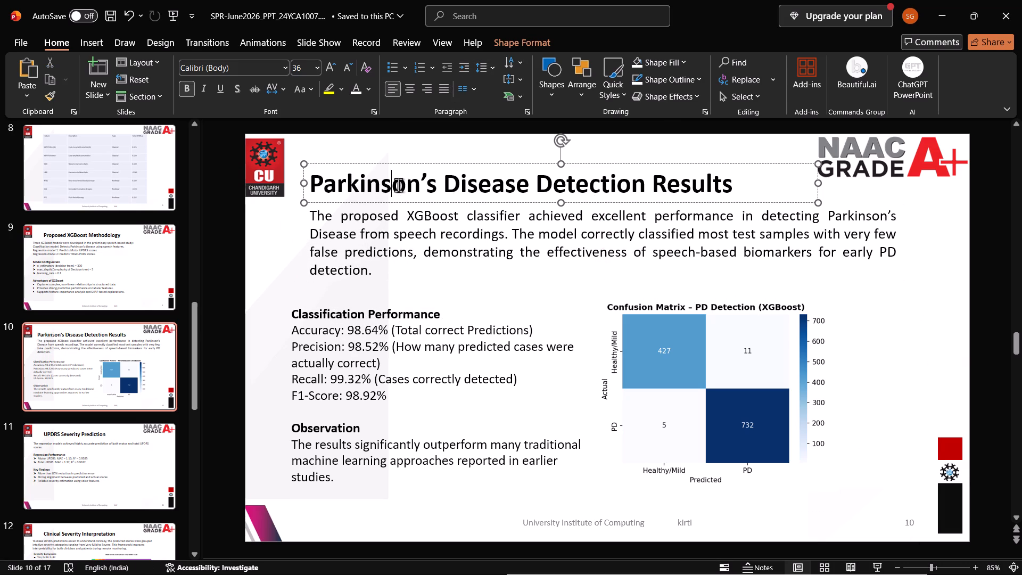
# Give slide 9's title a standard red fill and white text, and increase its indent by one level.
pyautogui.click(122, 248)
pyautogui.scroll(-1, 123, 241)
pyautogui.scroll(3, 123, 241)
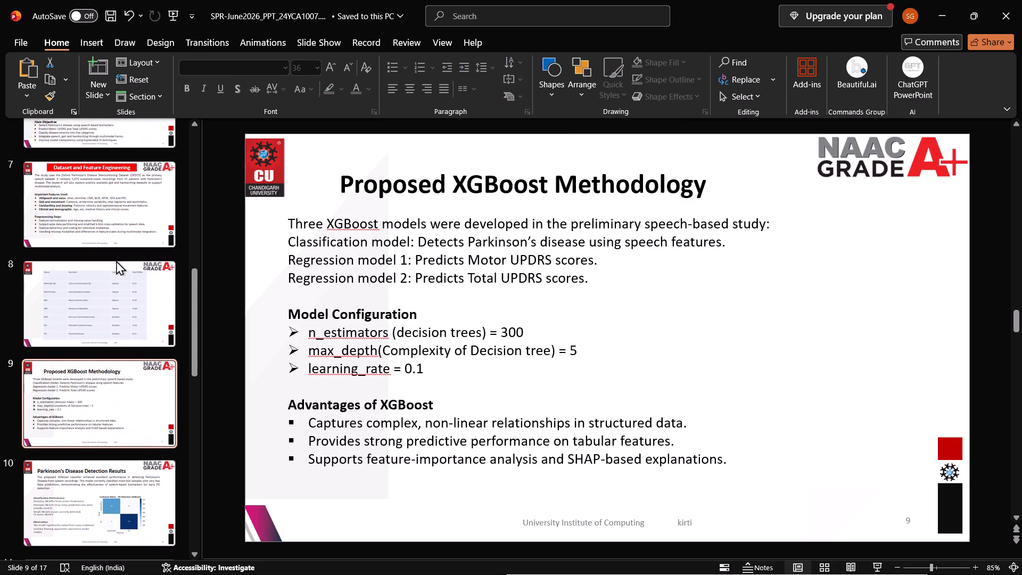
pyautogui.click(109, 382)
pyautogui.click(407, 181)
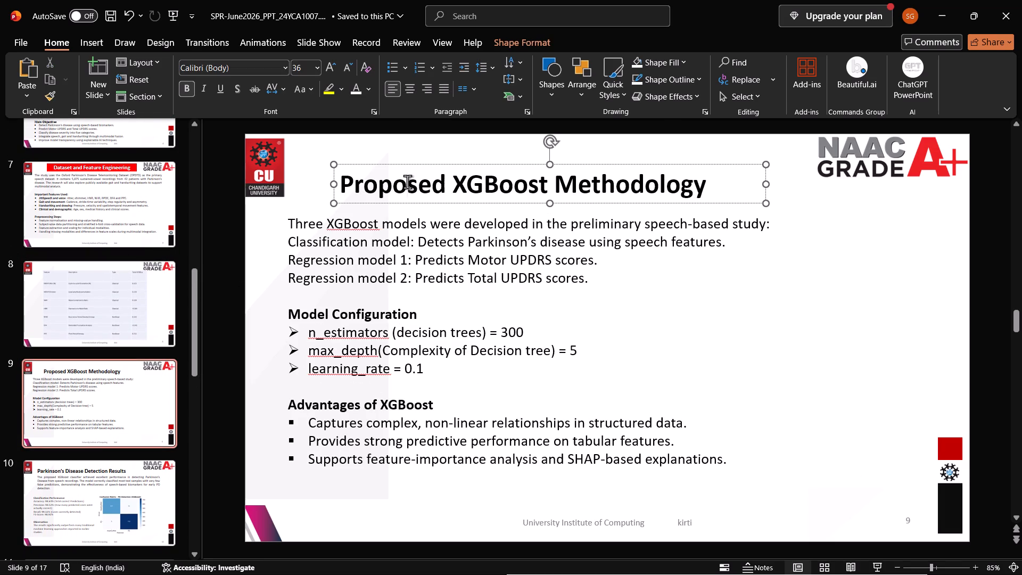
pyautogui.hotkey('ctrl', 'a')
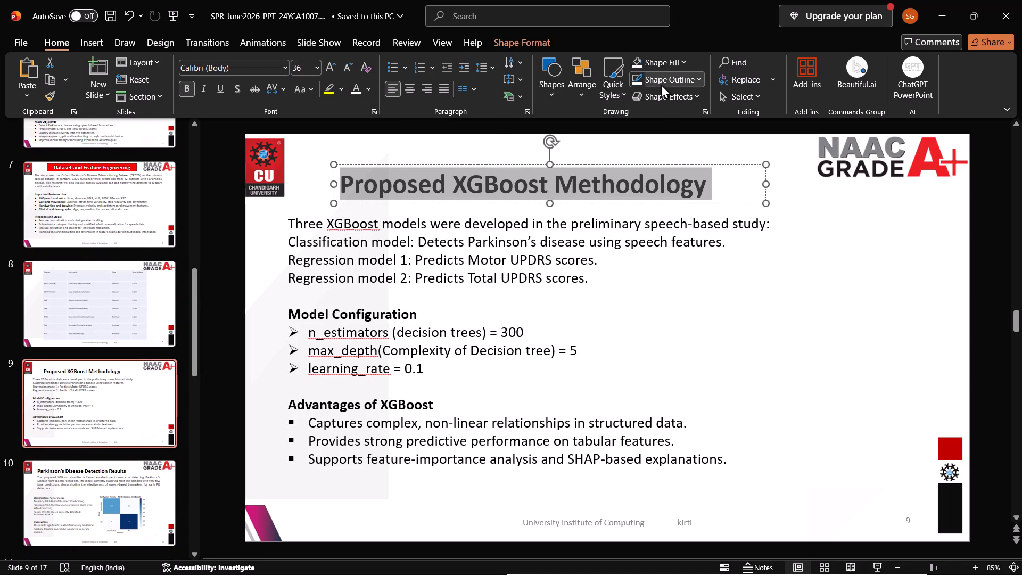
pyautogui.click(668, 63)
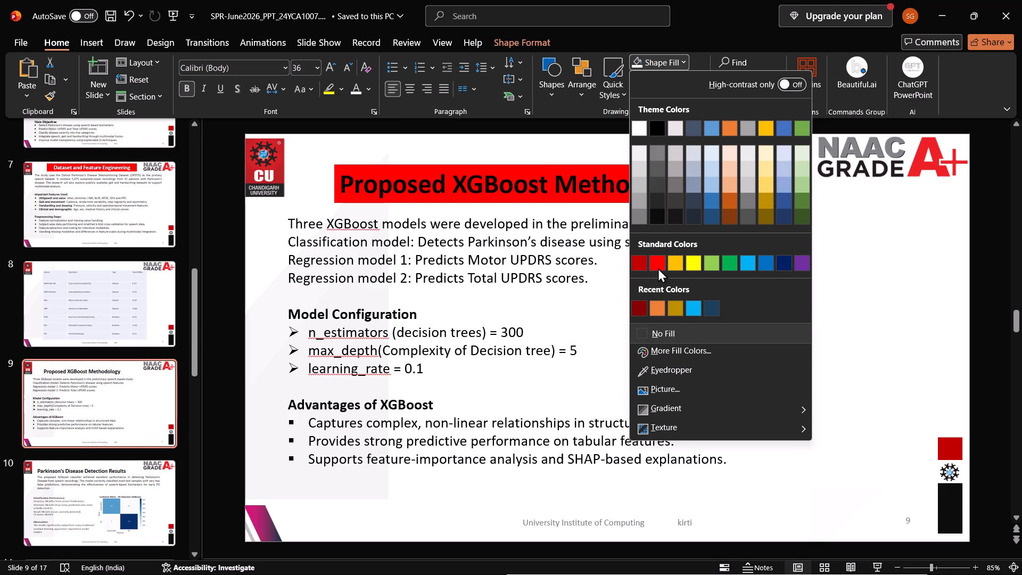
pyautogui.click(658, 268)
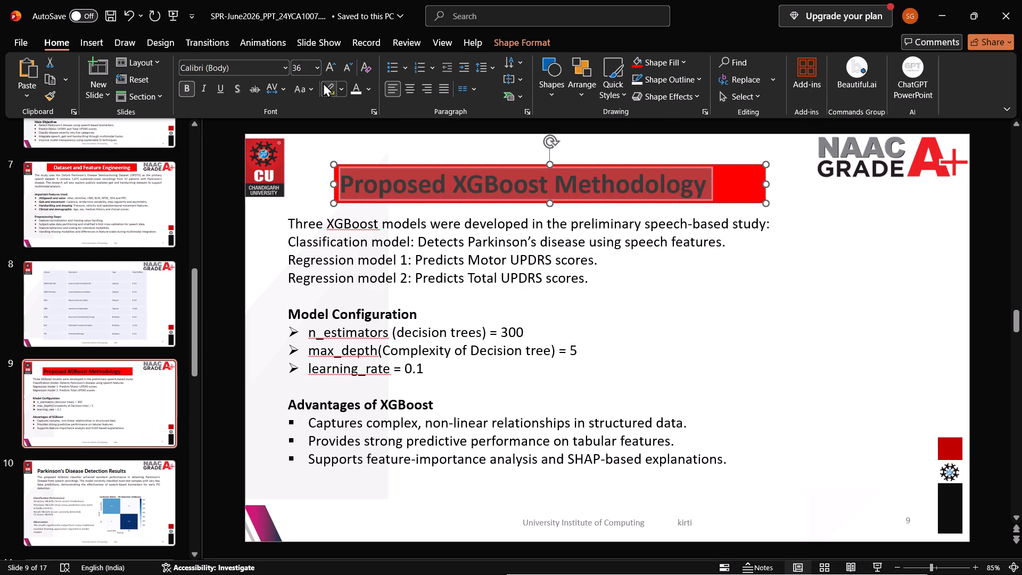
pyautogui.click(350, 92)
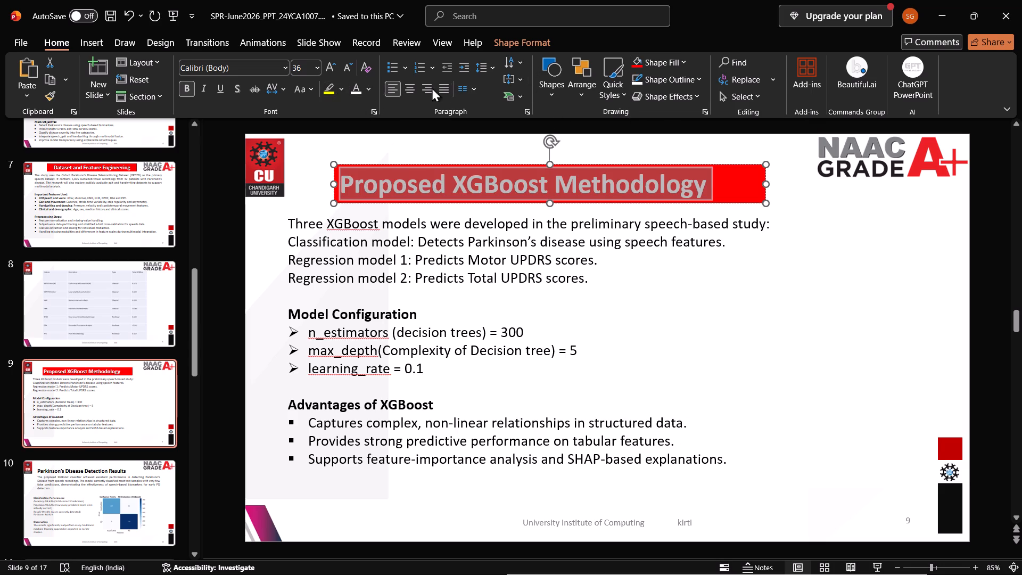
pyautogui.click(469, 69)
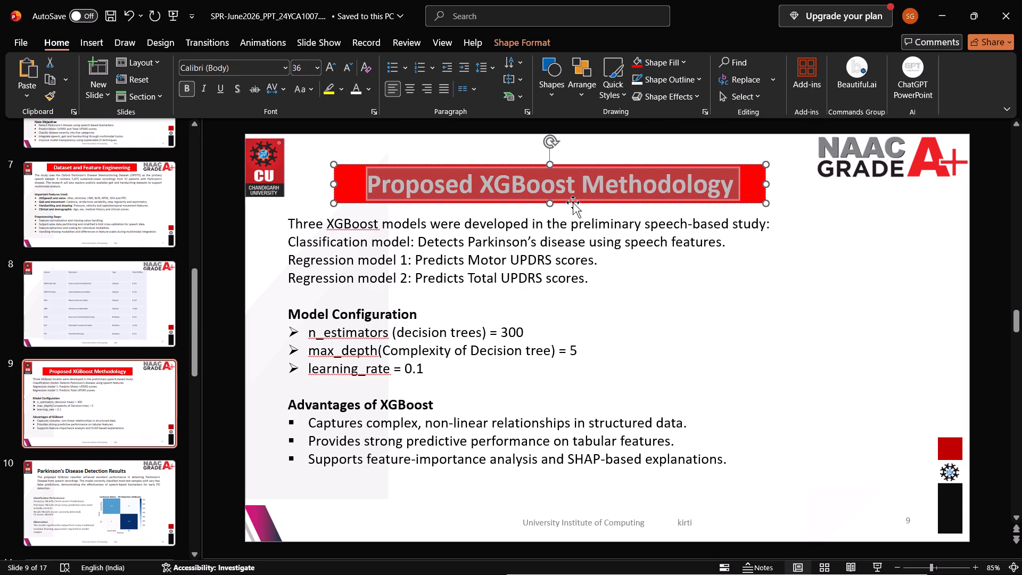
pyautogui.click(665, 318)
# Move slide 9's red title banner slightly up, away from the body text.
pyautogui.click(654, 210)
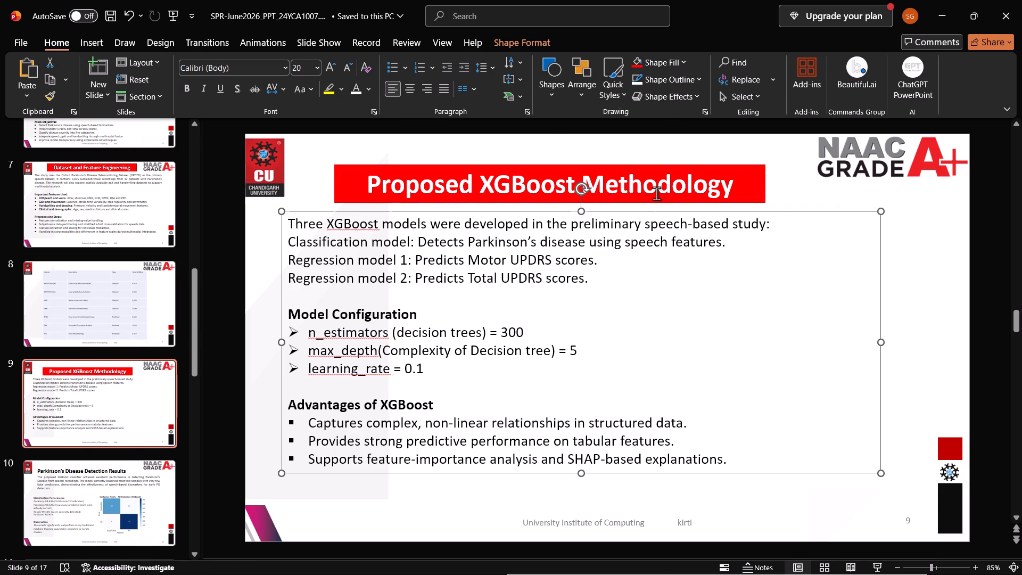
pyautogui.click(656, 193)
pyautogui.moveTo(657, 201); pyautogui.dragTo(664, 195)
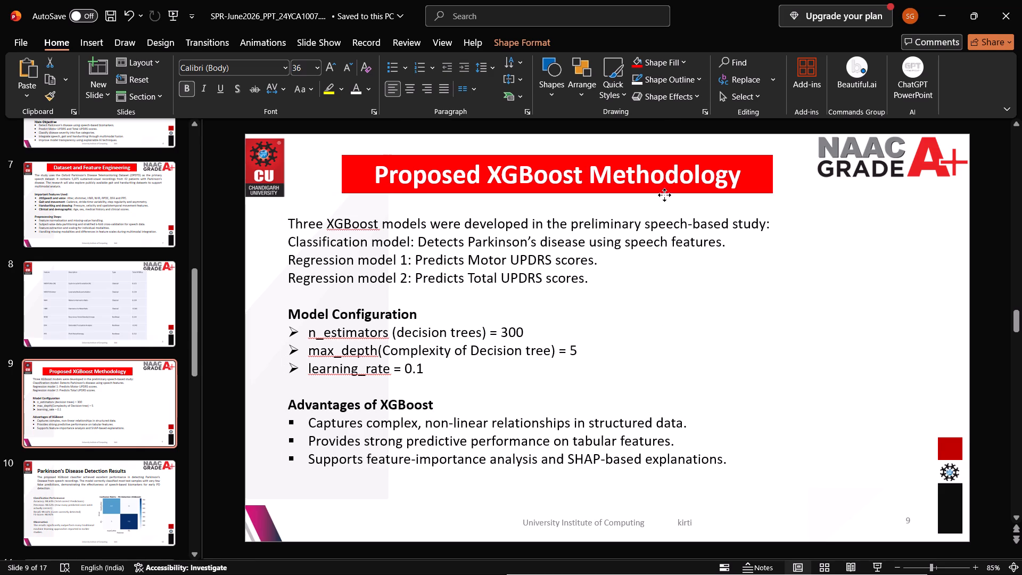
pyautogui.moveTo(664, 195); pyautogui.dragTo(665, 187)
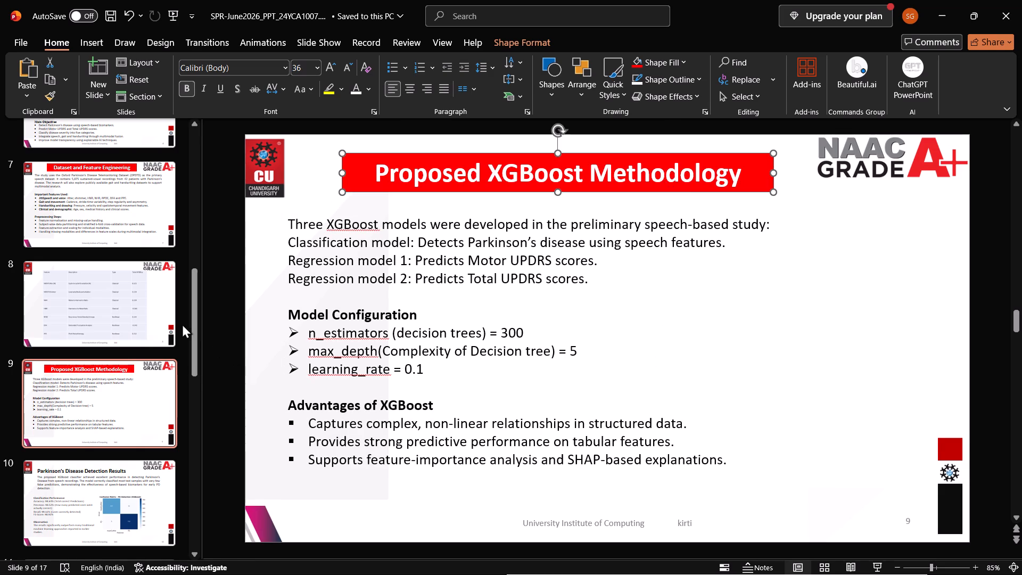
# Narrow slide 10's title box from its NAAC logo side so it clears the logo.
pyautogui.click(73, 502)
pyautogui.click(479, 171)
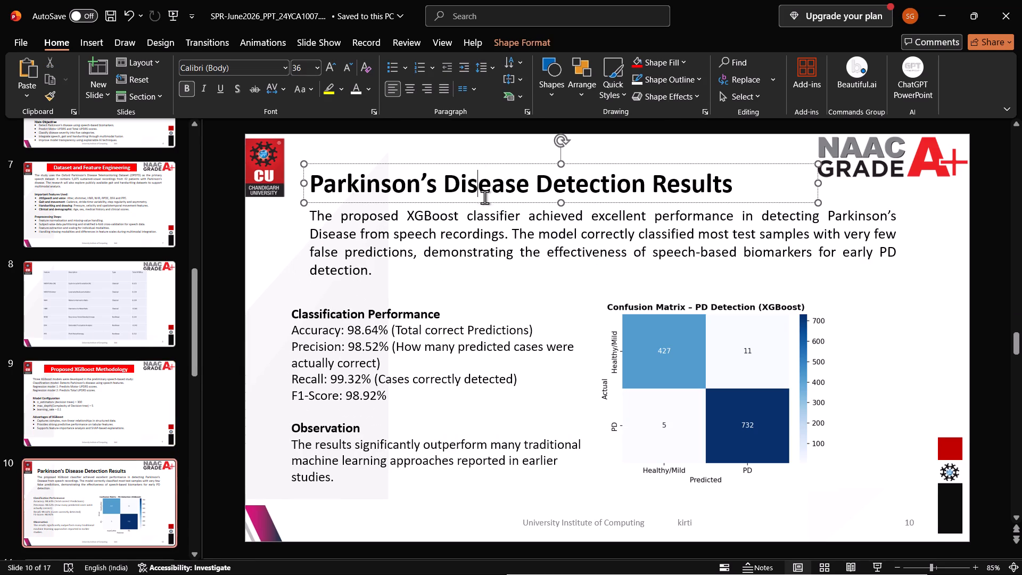
pyautogui.moveTo(819, 183); pyautogui.dragTo(806, 184)
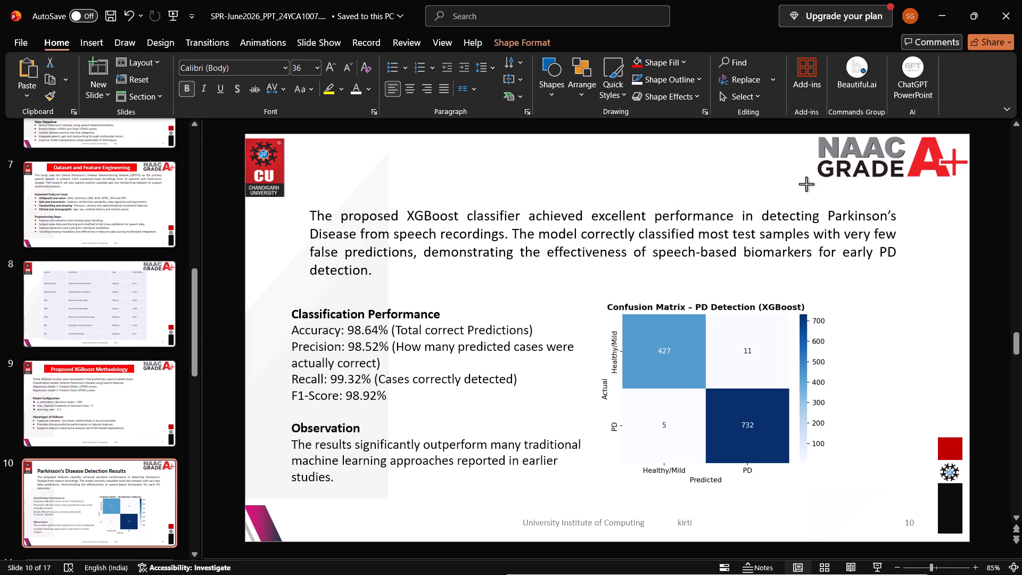
pyautogui.moveTo(806, 184); pyautogui.dragTo(780, 186)
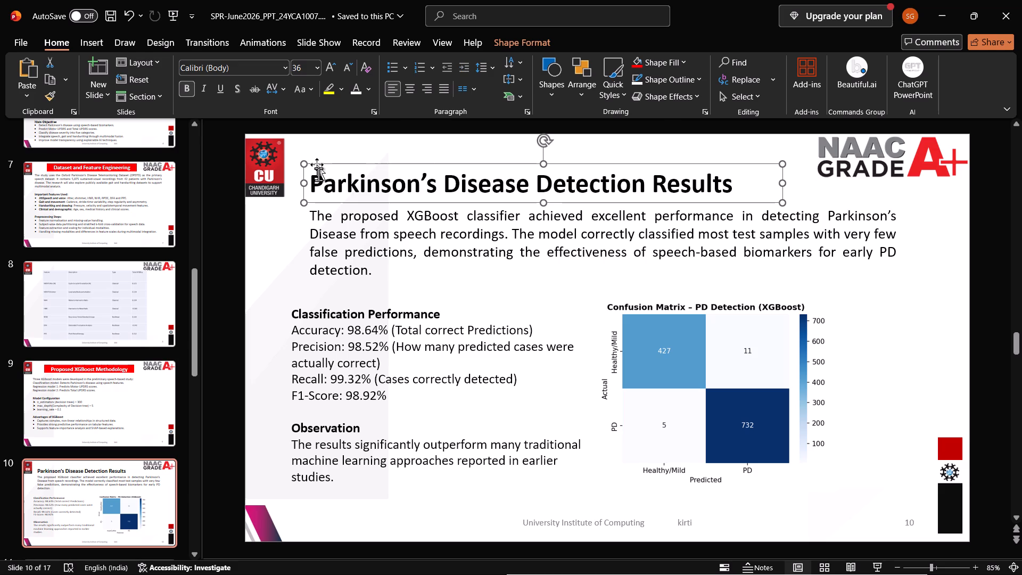
# Give slide 10's title a red fill and white text, and increase its indent by one level.
pyautogui.tripleClick(322, 186)
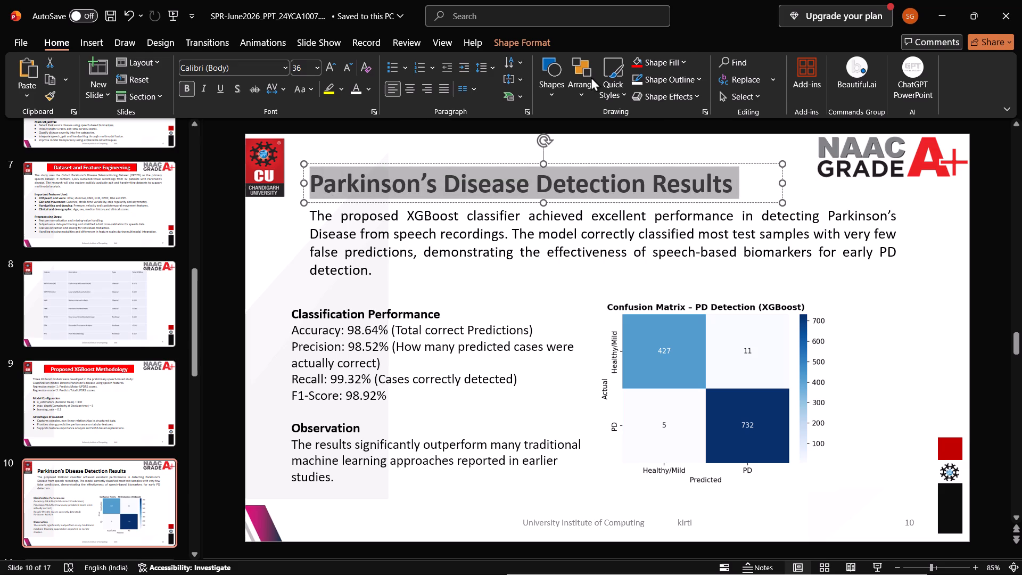
pyautogui.click(637, 65)
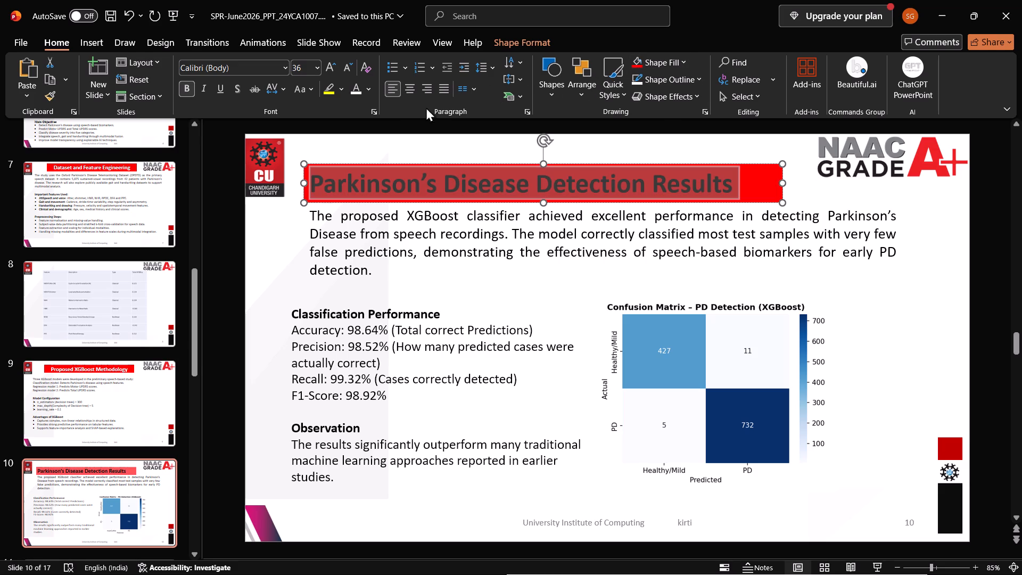
pyautogui.click(355, 86)
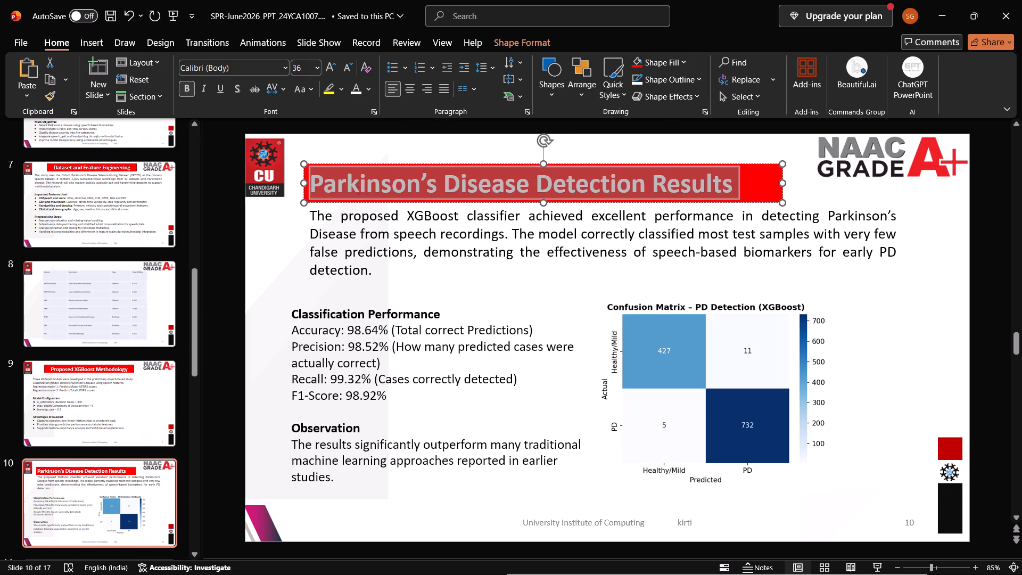
pyautogui.click(461, 65)
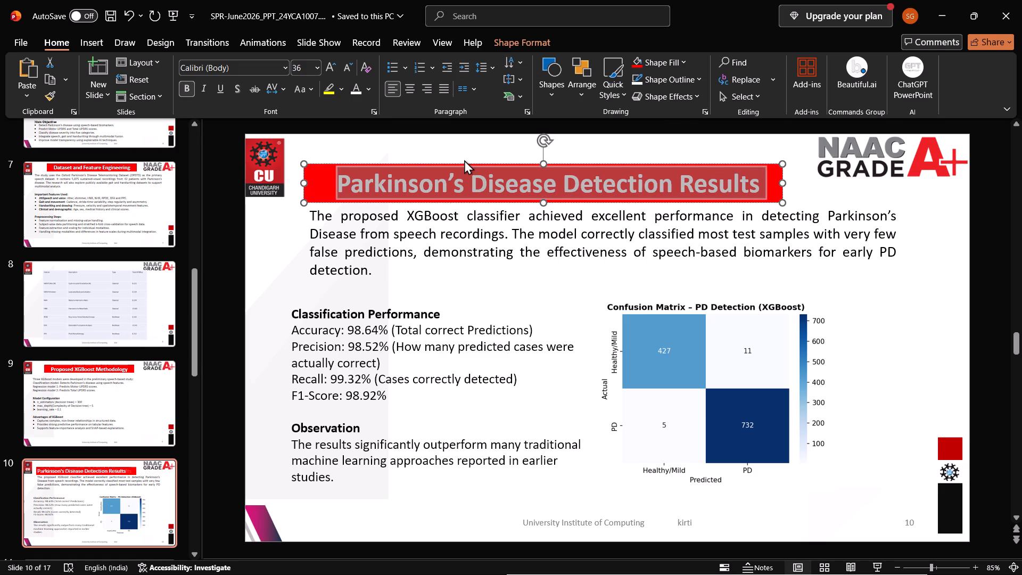
# Move slide 10's introductory XGBoost paragraph slightly down and toward the slide's left edge, clear of the red title banner.
pyautogui.click(443, 220)
pyautogui.moveTo(335, 280); pyautogui.dragTo(320, 288)
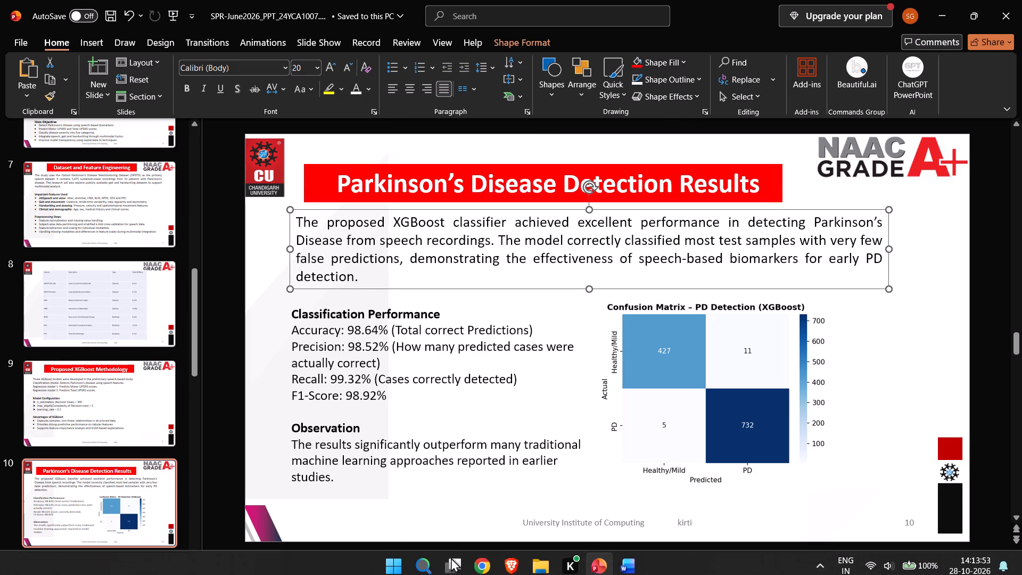
# Move slide 10's confusion matrix picture away from the performance text and enlarge it slightly from its lower-left corner.
pyautogui.click(456, 339)
pyautogui.moveTo(687, 388); pyautogui.dragTo(688, 389)
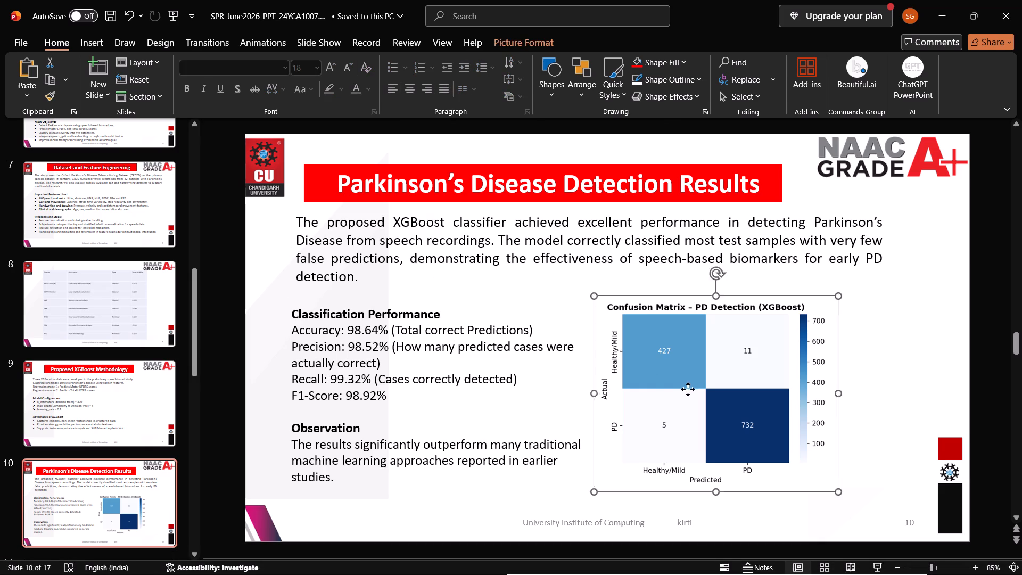
pyautogui.moveTo(688, 389); pyautogui.dragTo(746, 374)
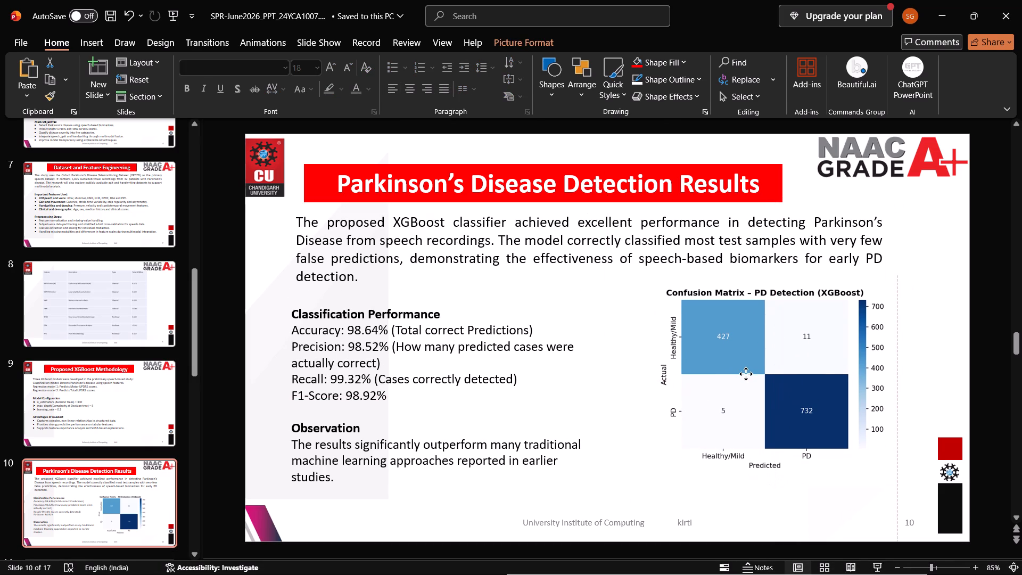
pyautogui.moveTo(746, 374); pyautogui.dragTo(751, 374)
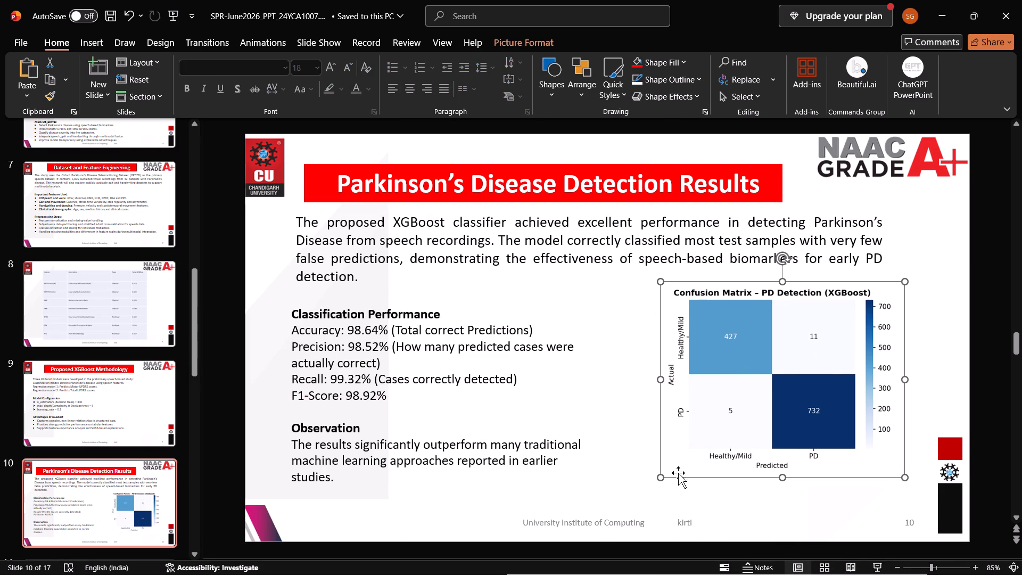
pyautogui.moveTo(657, 476); pyautogui.dragTo(641, 476)
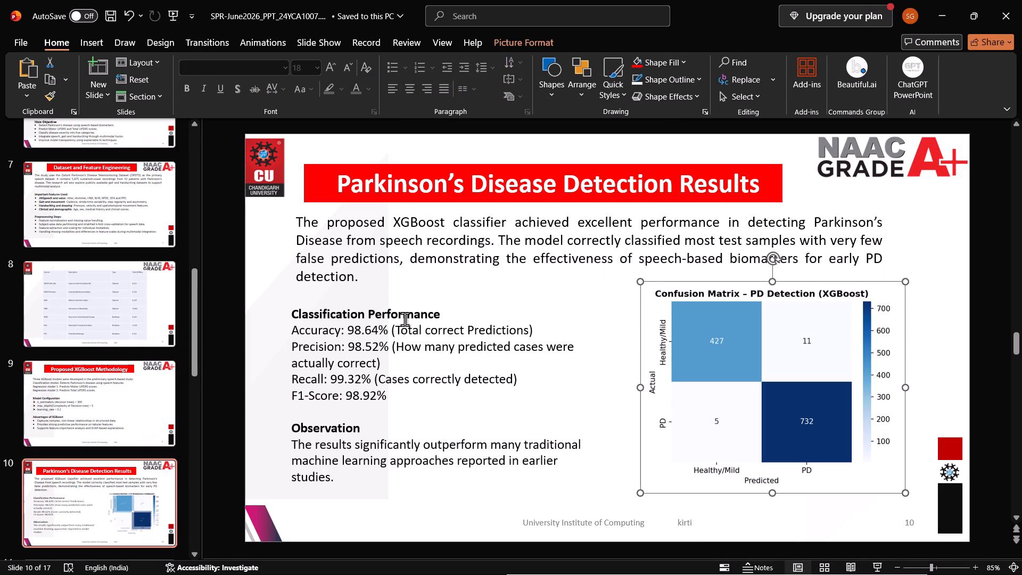
# Justify all the text in slide 10's Classification Performance and Observation box.
pyautogui.click(394, 318)
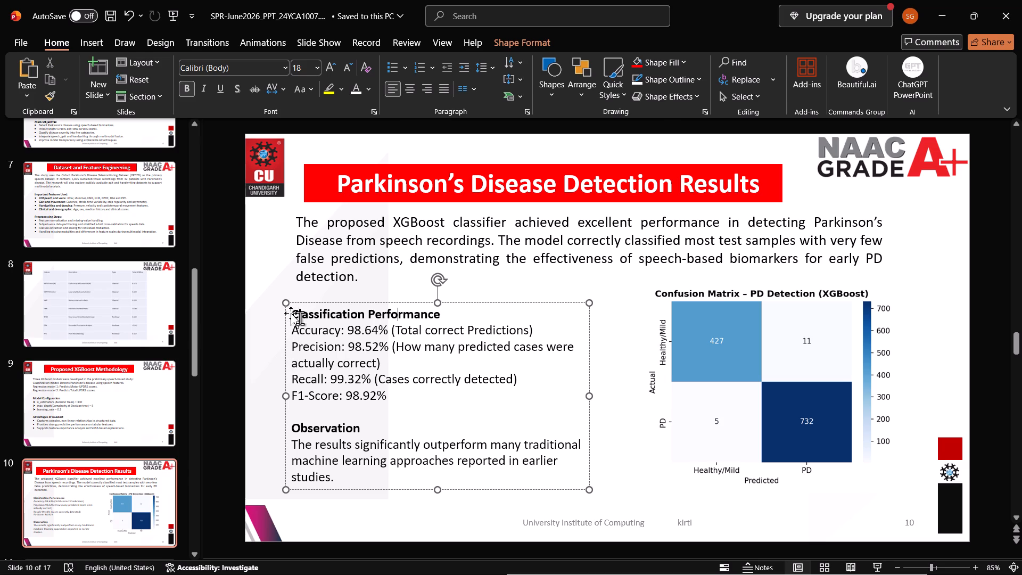
pyautogui.click(300, 318)
pyautogui.hotkey('ctrl', 'a')
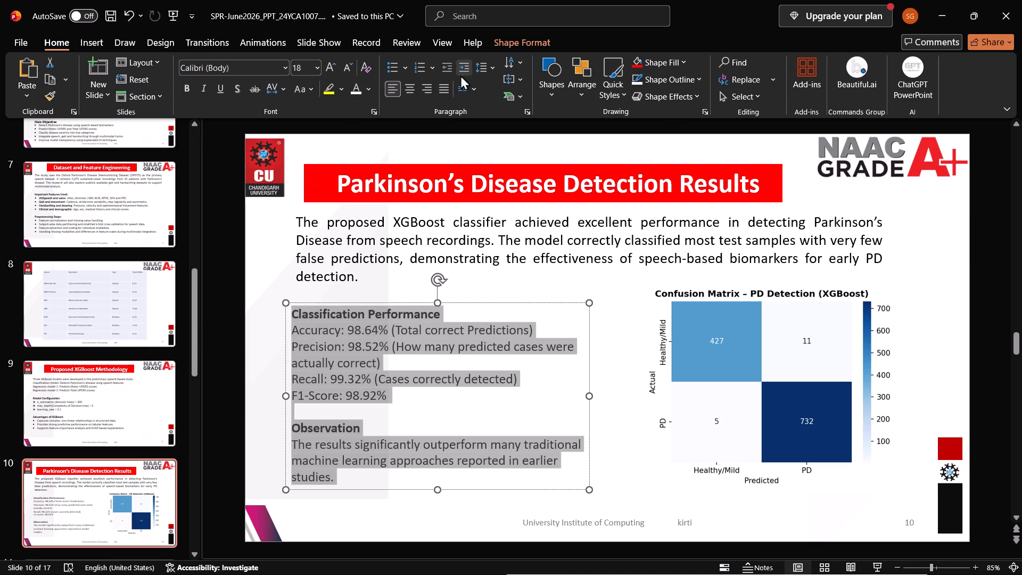
pyautogui.click(446, 88)
pyautogui.click(466, 374)
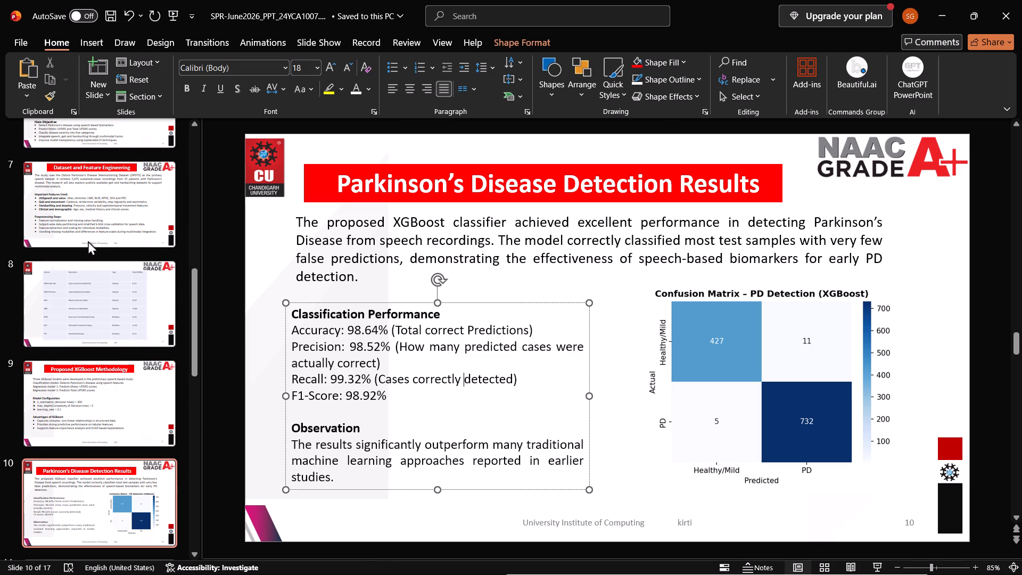
# Compare the page numbers on slides 10 and 11, and reposition the white patch masking slide 10's duplicate number.
pyautogui.scroll(1, 88, 241)
pyautogui.scroll(-6, 90, 247)
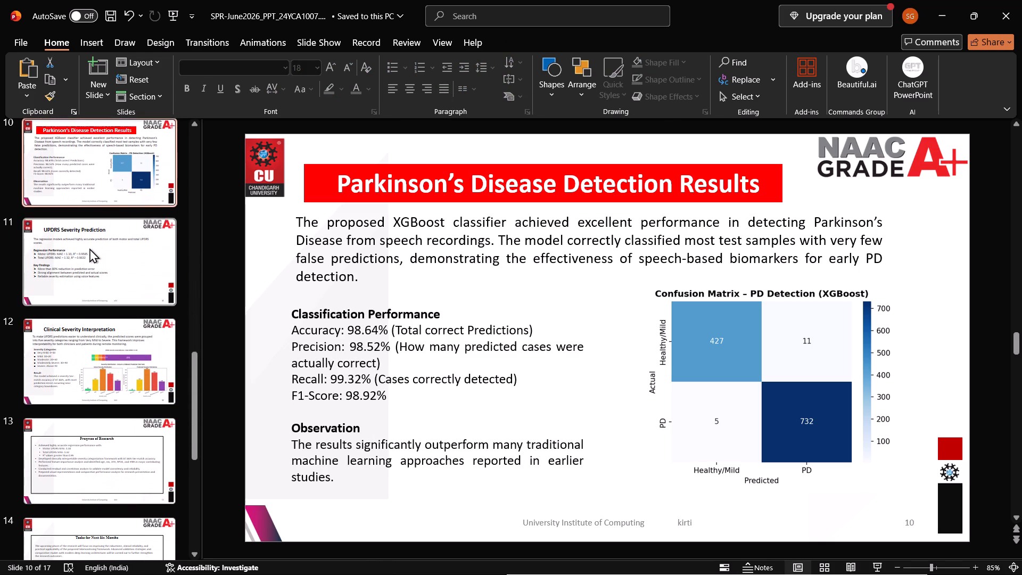
pyautogui.click(89, 248)
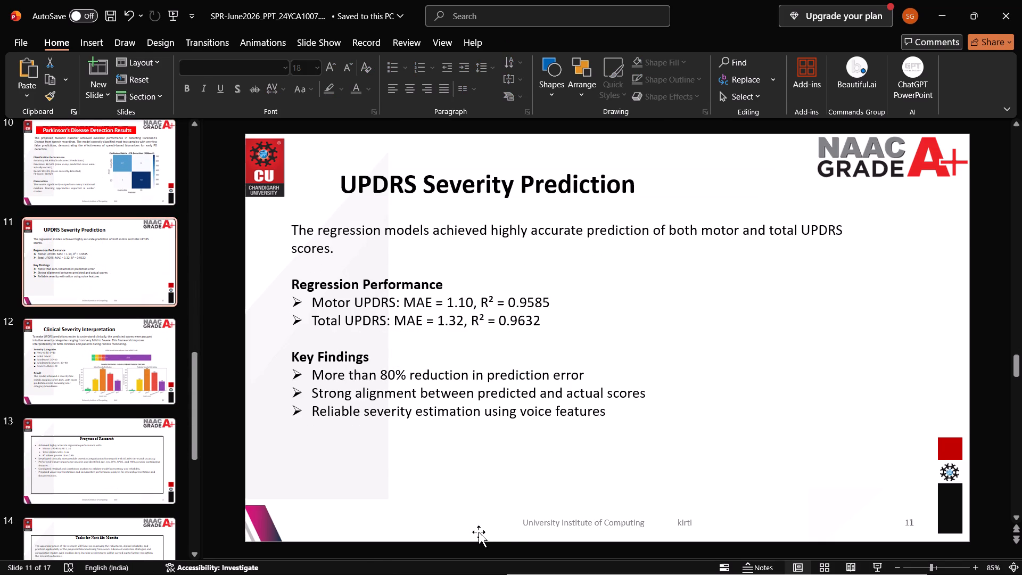
pyautogui.click(135, 183)
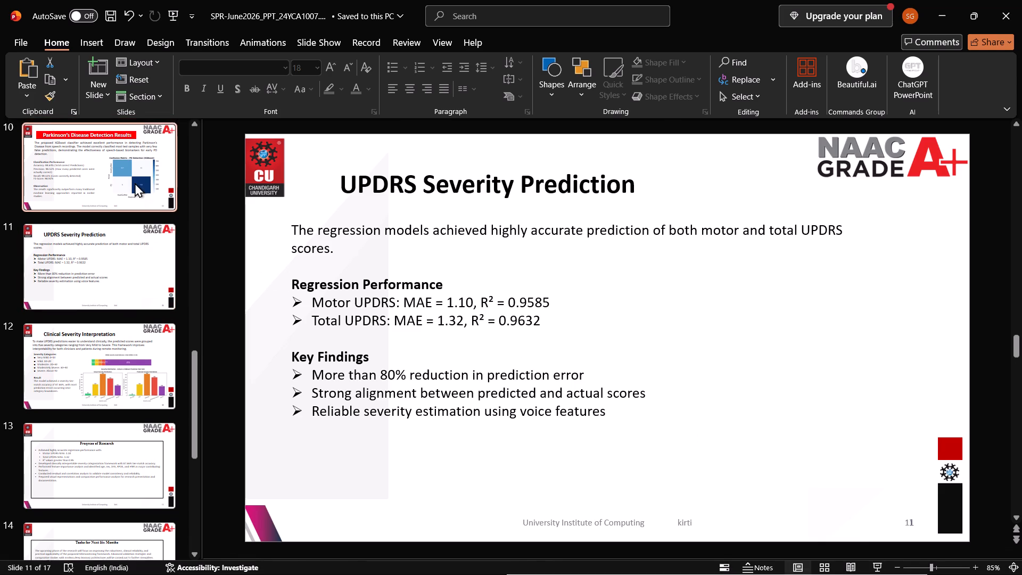
pyautogui.click(916, 530)
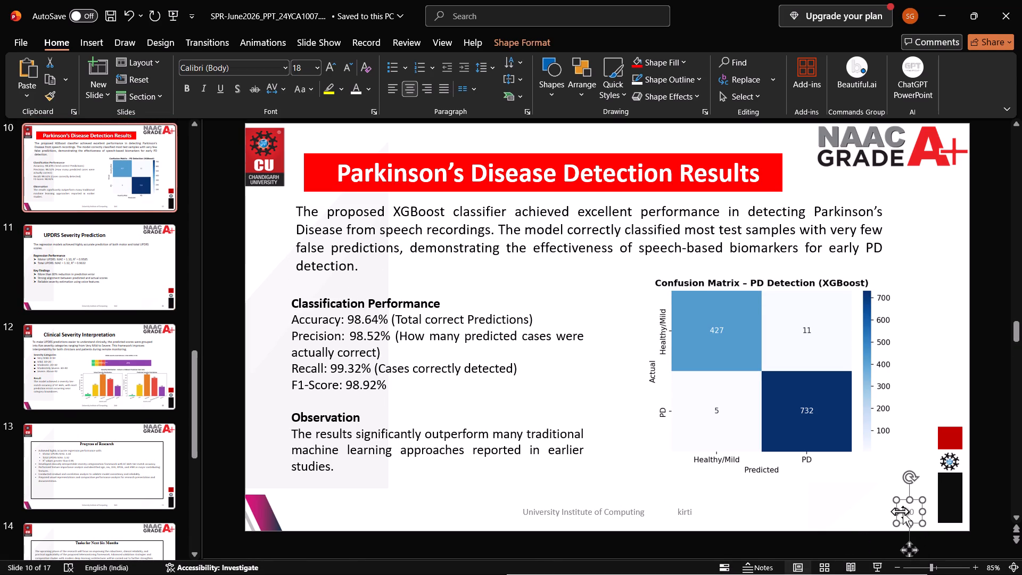
pyautogui.click(906, 521)
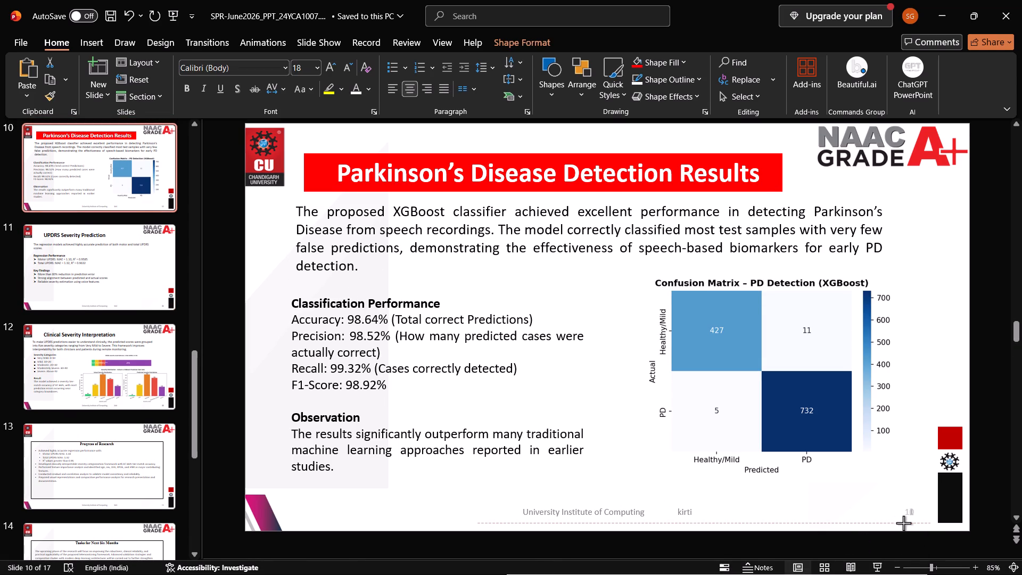
pyautogui.click(906, 515)
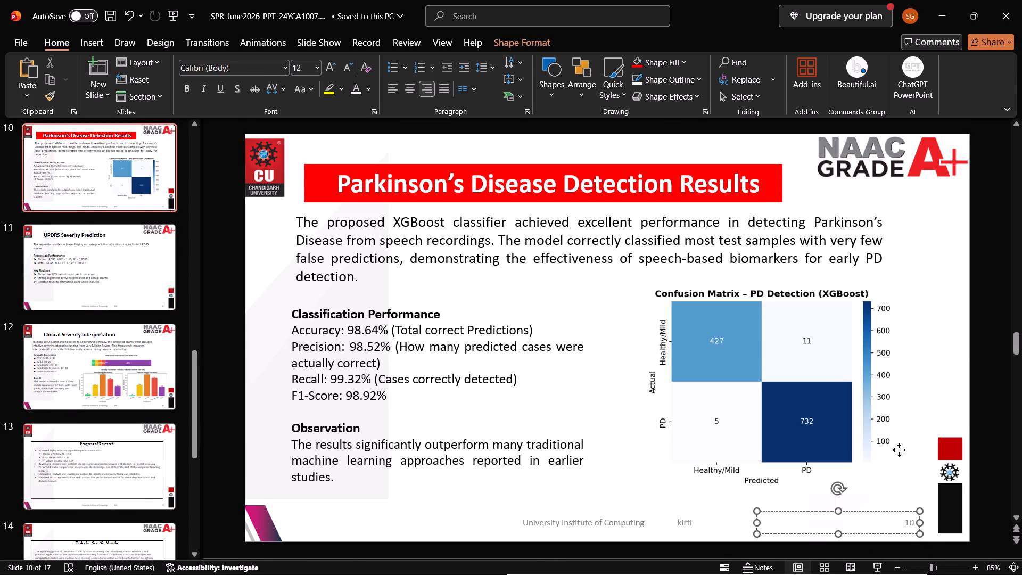
pyautogui.click(899, 450)
pyautogui.click(912, 522)
pyautogui.click(919, 489)
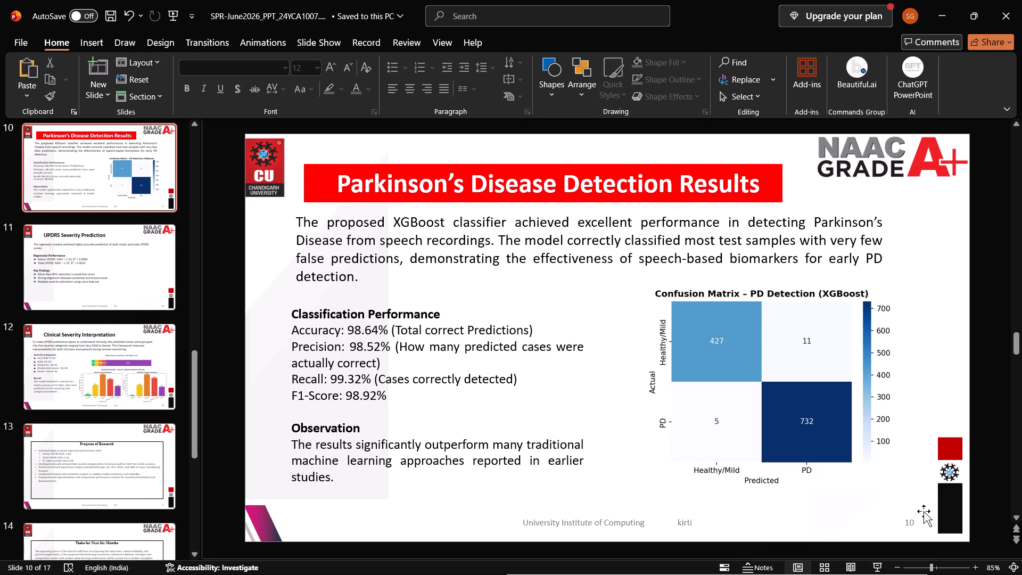
pyautogui.click(925, 534)
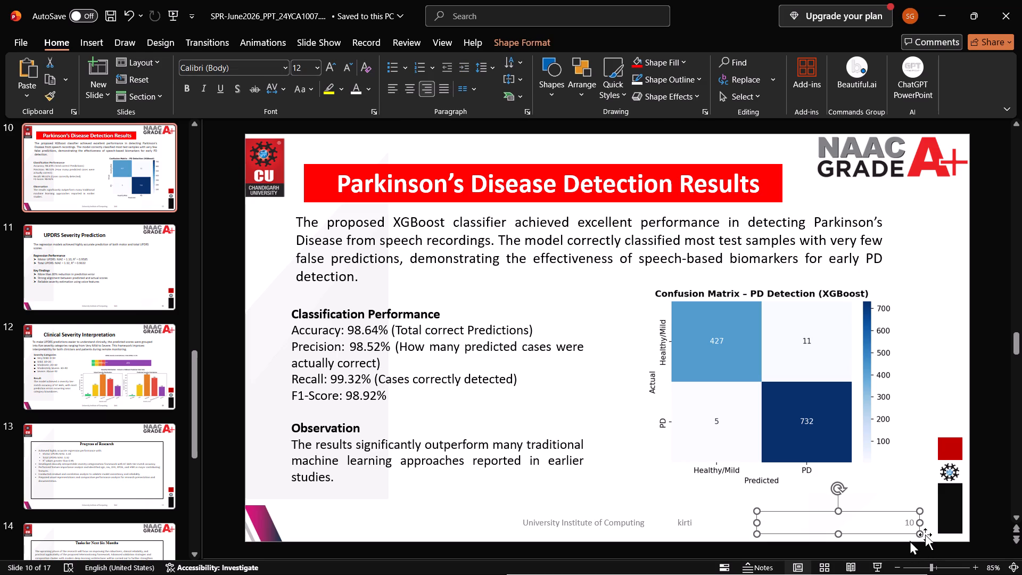
pyautogui.click(910, 539)
pyautogui.doubleClick(911, 536)
pyautogui.moveTo(902, 516); pyautogui.dragTo(879, 517)
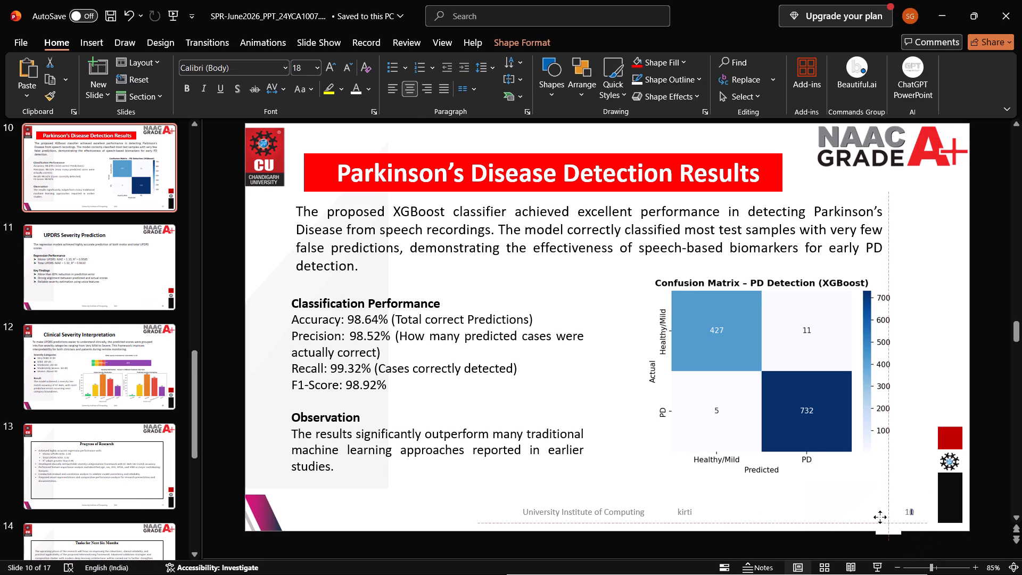
pyautogui.moveTo(879, 517); pyautogui.dragTo(872, 517)
pyautogui.click(885, 508)
pyautogui.moveTo(877, 521); pyautogui.dragTo(893, 521)
pyautogui.moveTo(893, 521); pyautogui.dragTo(911, 511)
# Move slide 10's page number placeholder aside and copy the white patch behind it.
pyautogui.click(911, 513)
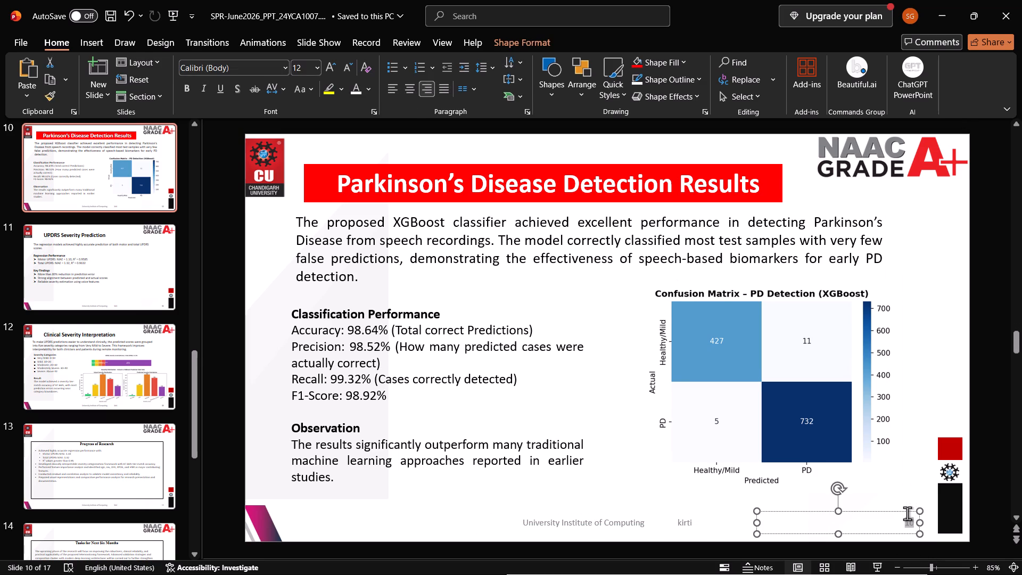
pyautogui.click(910, 510)
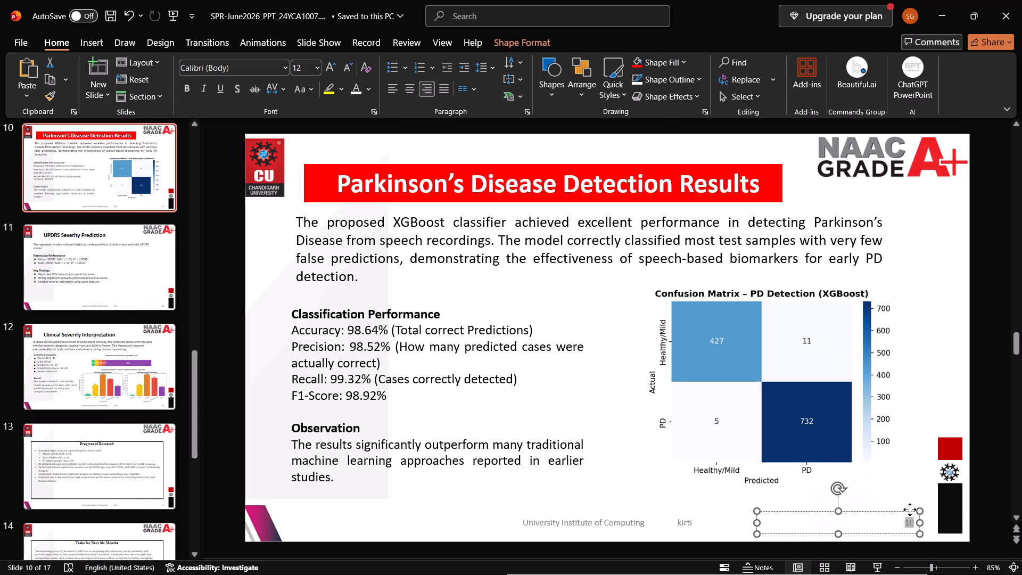
pyautogui.click(909, 505)
pyautogui.click(909, 509)
pyautogui.moveTo(909, 509); pyautogui.dragTo(894, 509)
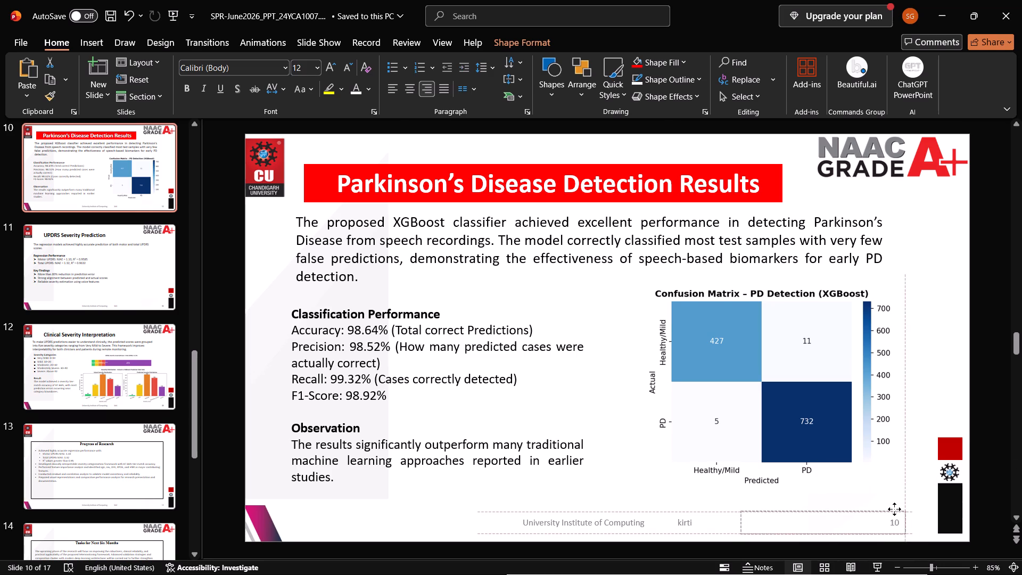
pyautogui.moveTo(894, 509); pyautogui.dragTo(884, 509)
pyautogui.click(913, 522)
pyautogui.hotkey('ctrl', 'c')
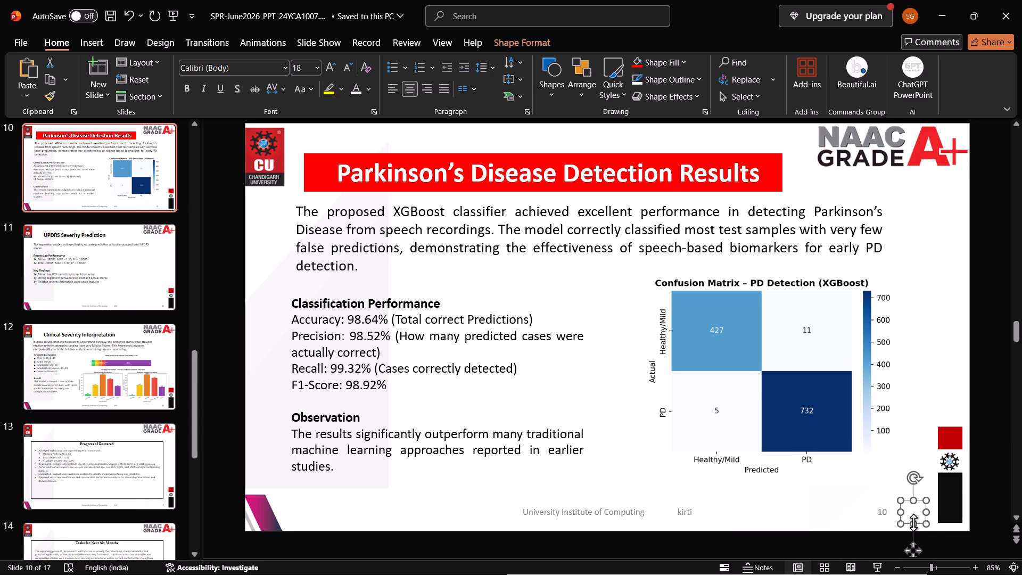
# Move slide 10's page number placeholder back over the white patch near the slide's lower-right corner.
pyautogui.click(874, 517)
pyautogui.moveTo(876, 519); pyautogui.dragTo(889, 519)
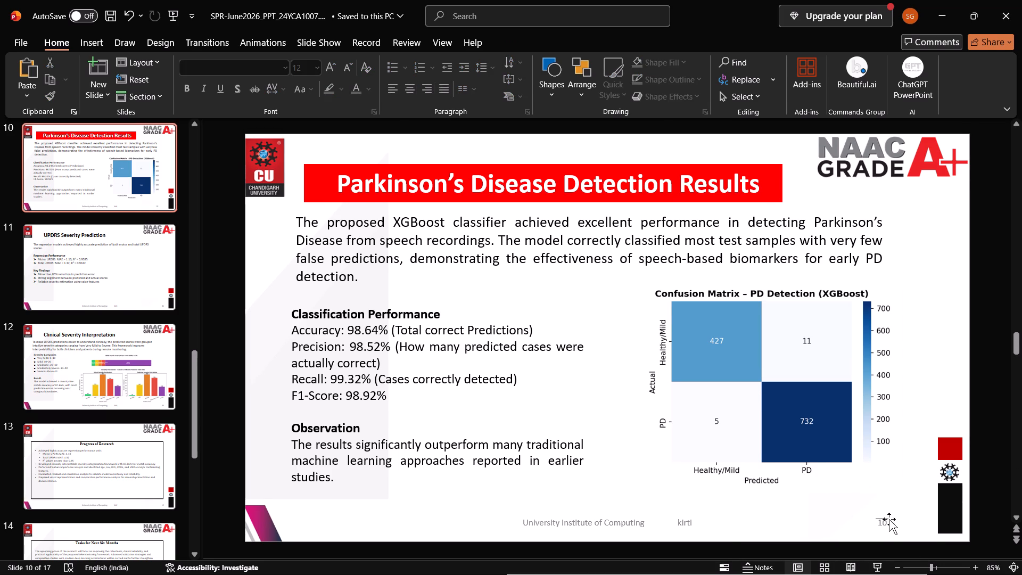
pyautogui.click(882, 525)
pyautogui.moveTo(879, 533); pyautogui.dragTo(903, 530)
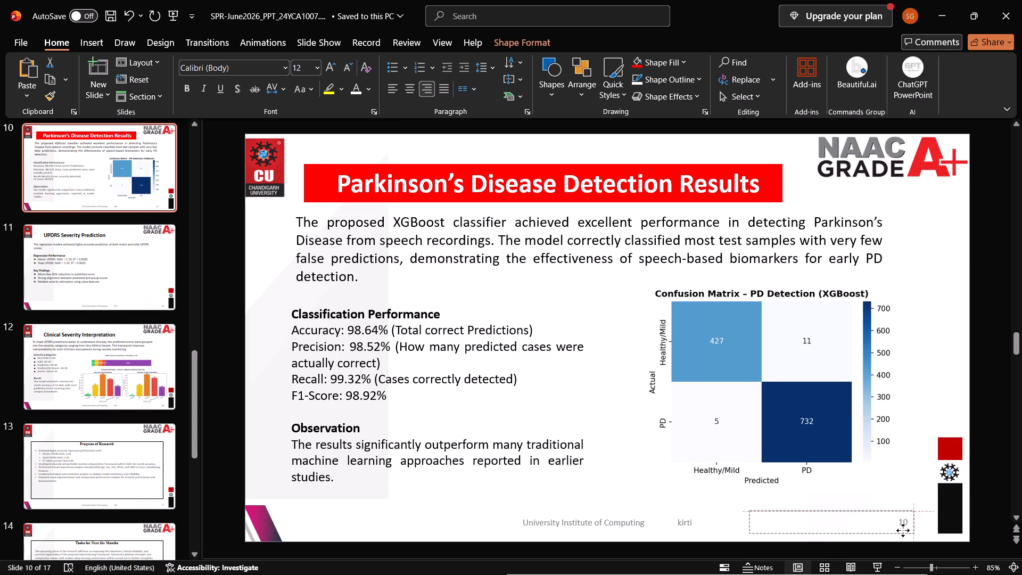
pyautogui.moveTo(903, 530); pyautogui.dragTo(908, 531)
# Paste the copied white patch over the overlapping page numbers on slide 12, Clinical Severity Interpretation.
pyautogui.scroll(-1, 908, 446)
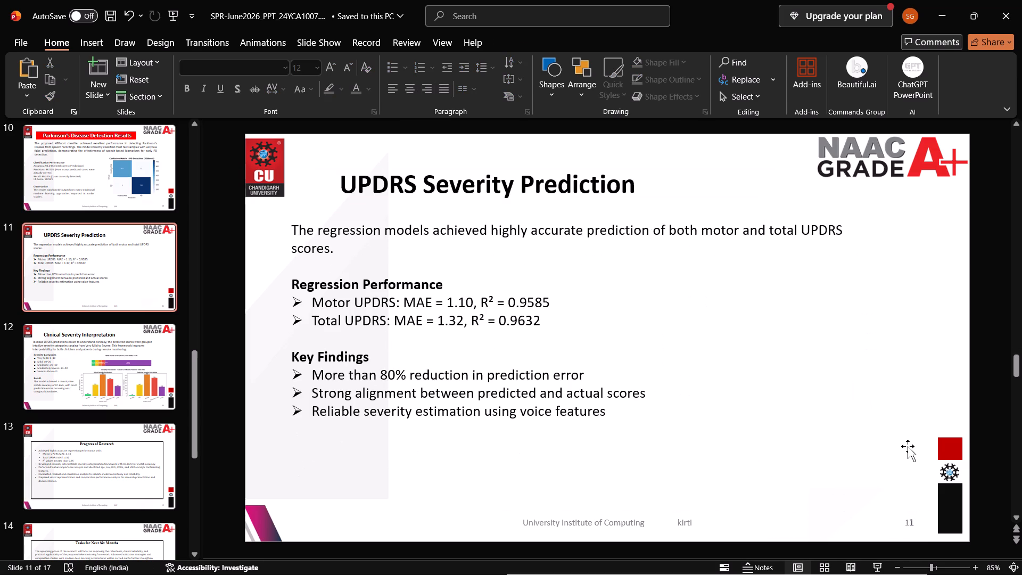
pyautogui.scroll(-1, 889, 523)
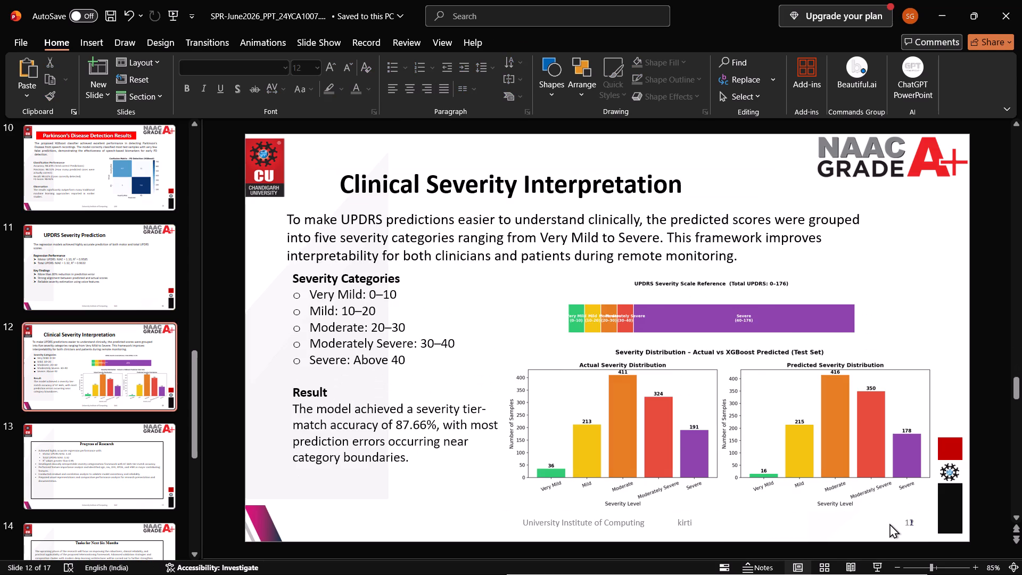
pyautogui.scroll(-1, 889, 523)
pyautogui.scroll(1, 890, 517)
pyautogui.hotkey('ctrl', 'v')
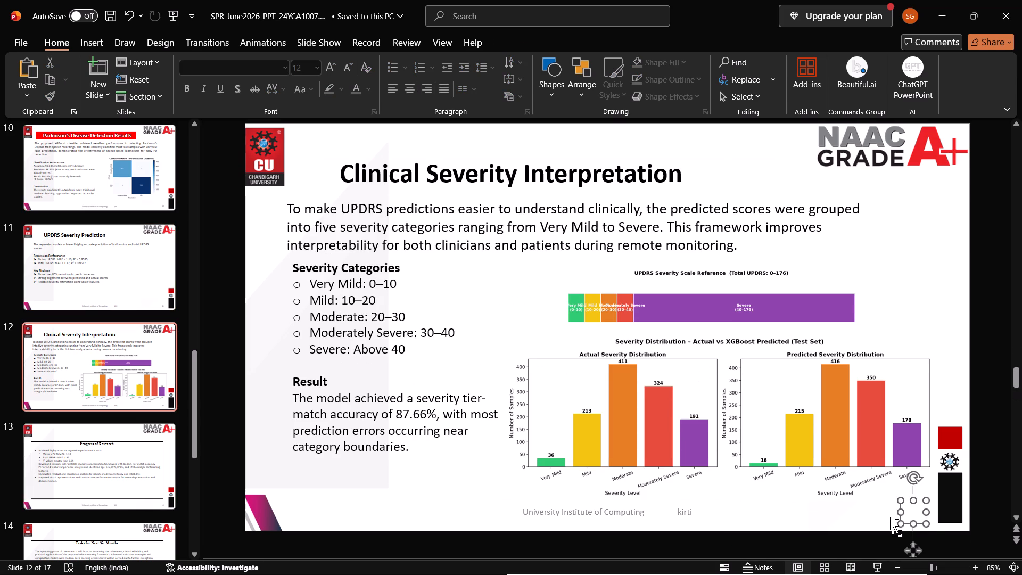
# Bring slide 12's page number placeholder forward in front of the white patch.
pyautogui.click(865, 522)
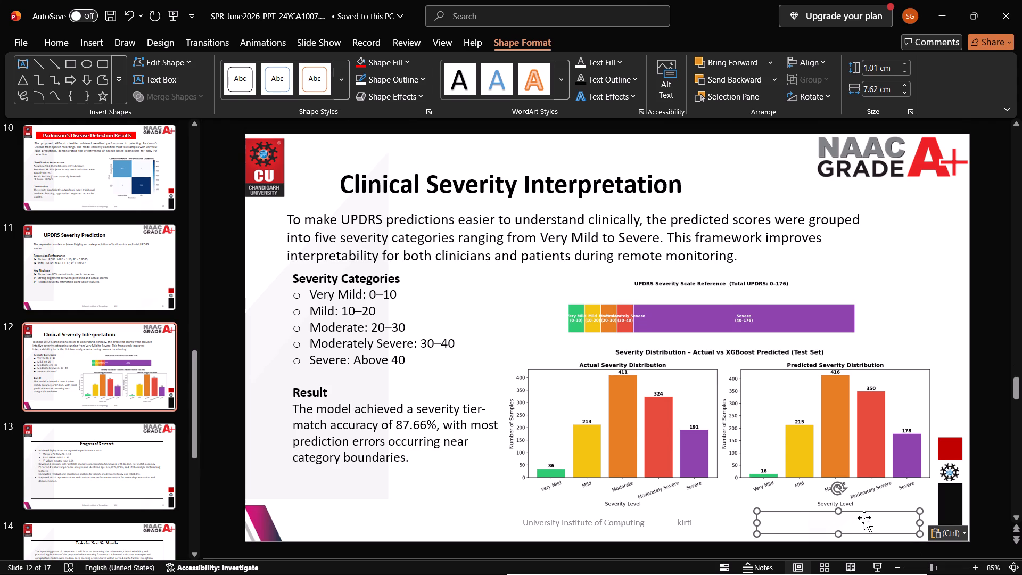
pyautogui.click(723, 67)
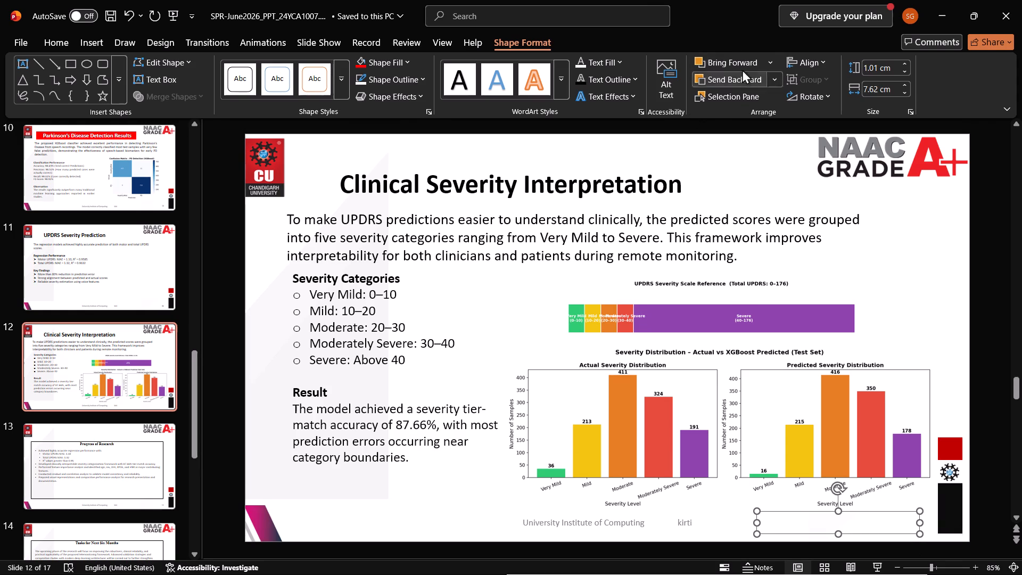
pyautogui.tripleClick(736, 65)
pyautogui.tripleClick(736, 65)
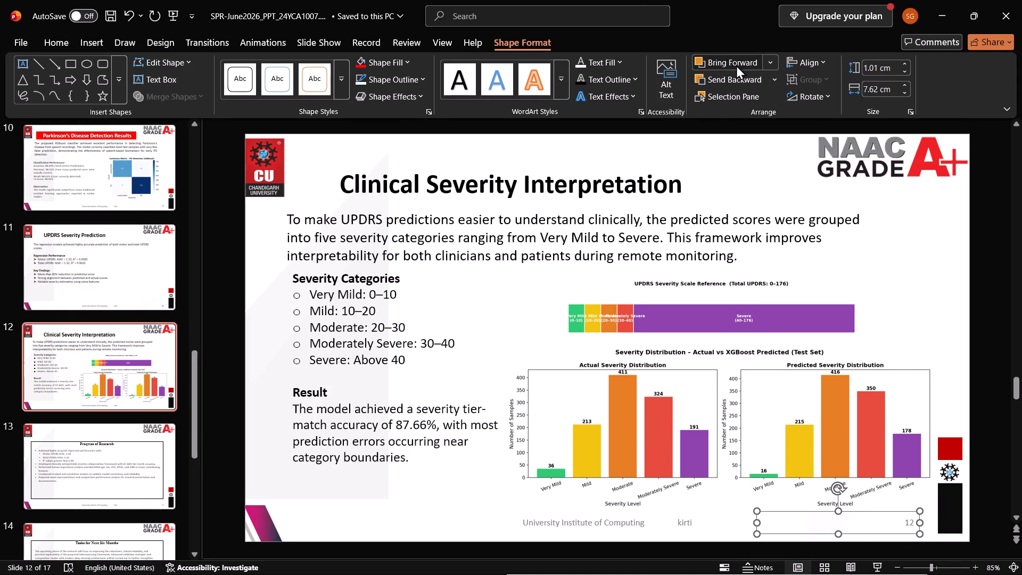
# Paste the white patch over the overlapping page numbers on slide 17, the Thank You slide.
pyautogui.scroll(-1, 839, 256)
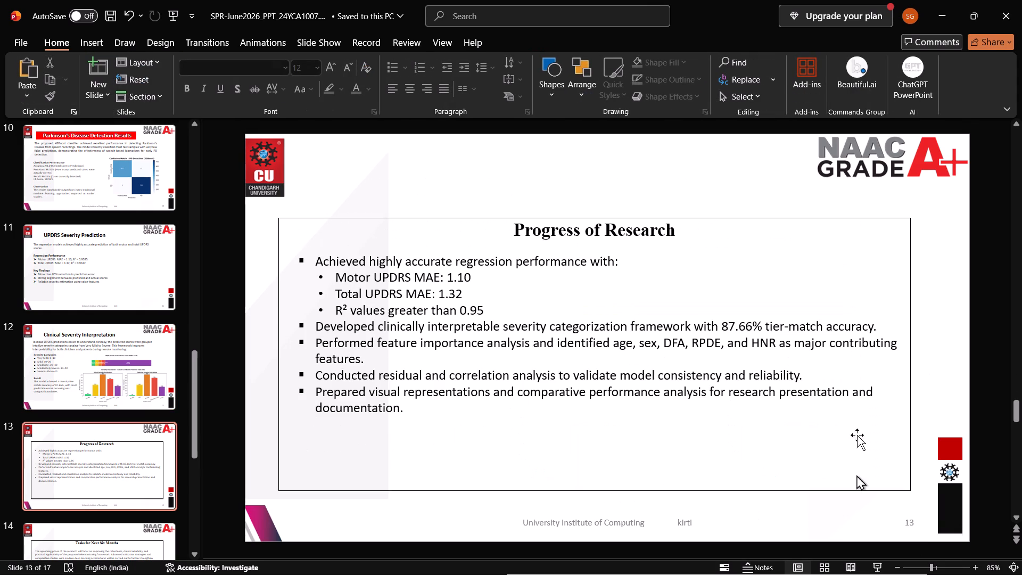
pyautogui.scroll(-3, 855, 517)
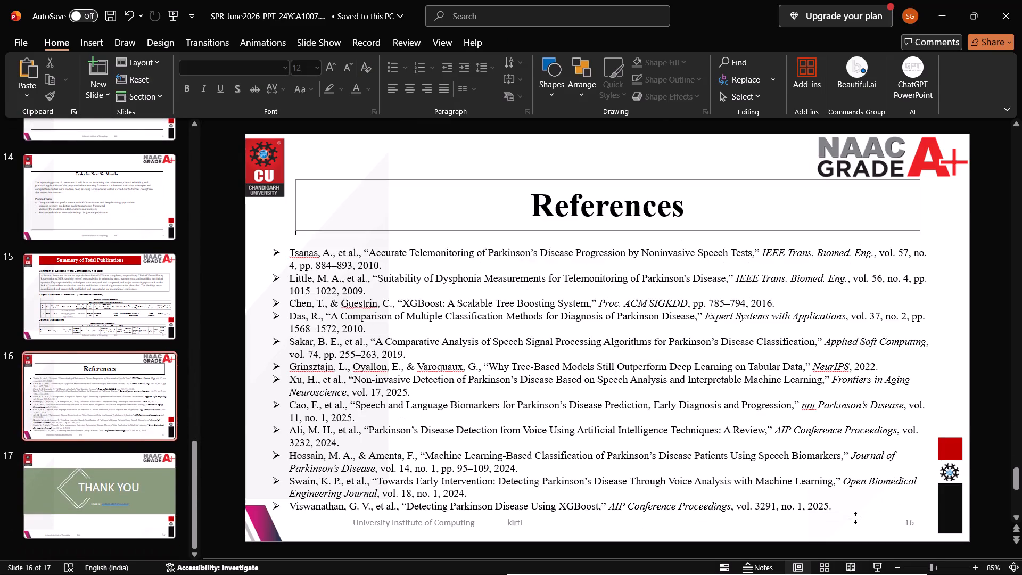
pyautogui.scroll(-1, 855, 517)
pyautogui.scroll(1, 855, 517)
pyautogui.scroll(-1, 855, 517)
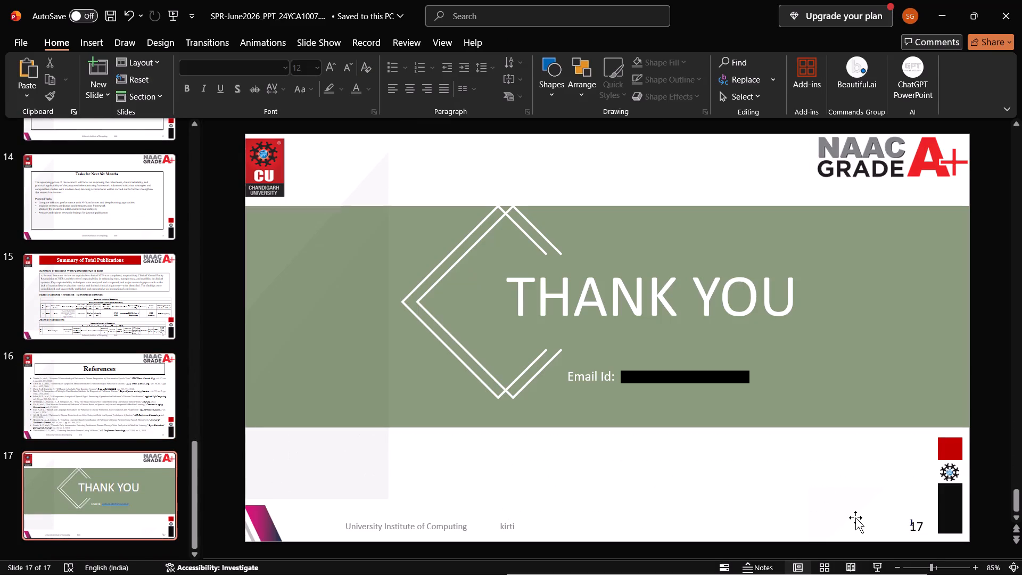
pyautogui.hotkey('ctrl', 'v')
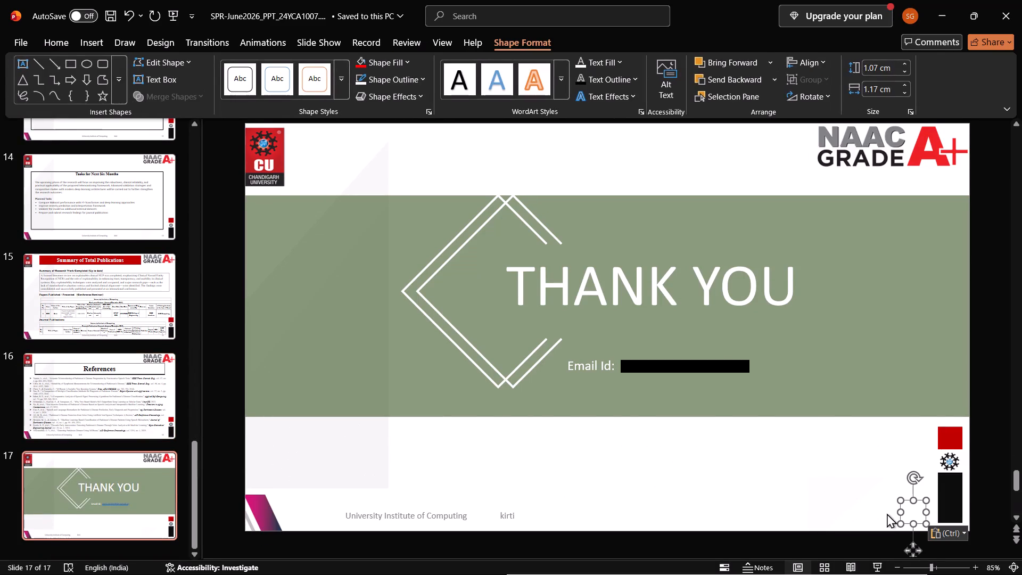
pyautogui.click(887, 513)
pyautogui.click(878, 531)
pyautogui.doubleClick(871, 517)
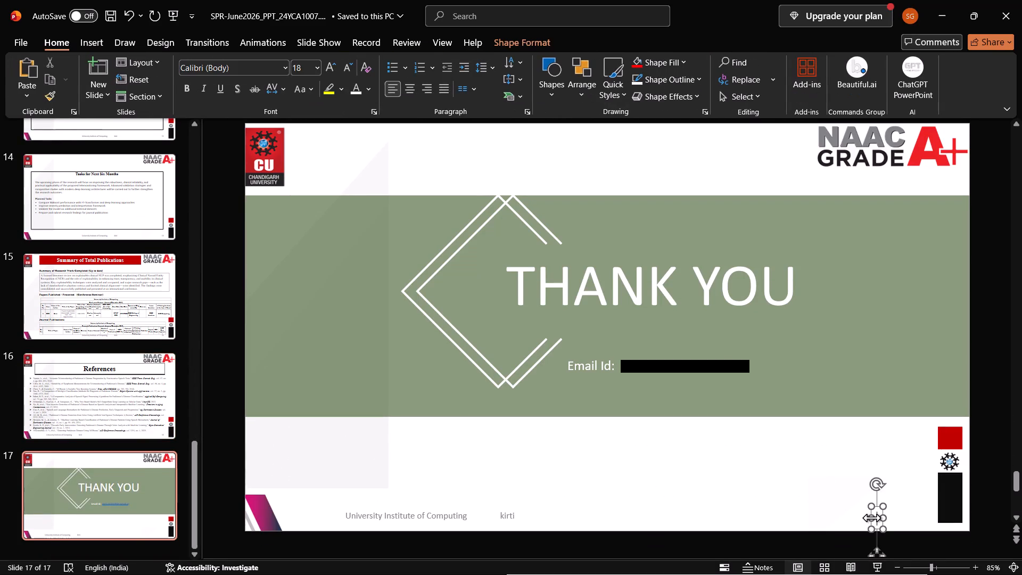
pyautogui.click(825, 506)
pyautogui.click(830, 510)
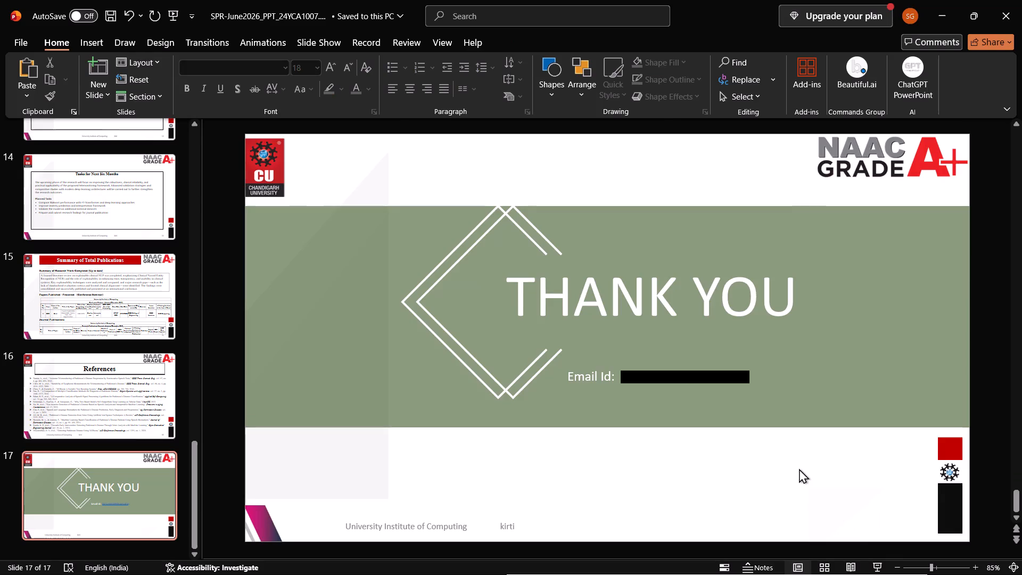
# Review the slides from 17 back to 8, checking their page numbers and layout.
pyautogui.scroll(-1, 799, 469)
pyautogui.scroll(2, 799, 469)
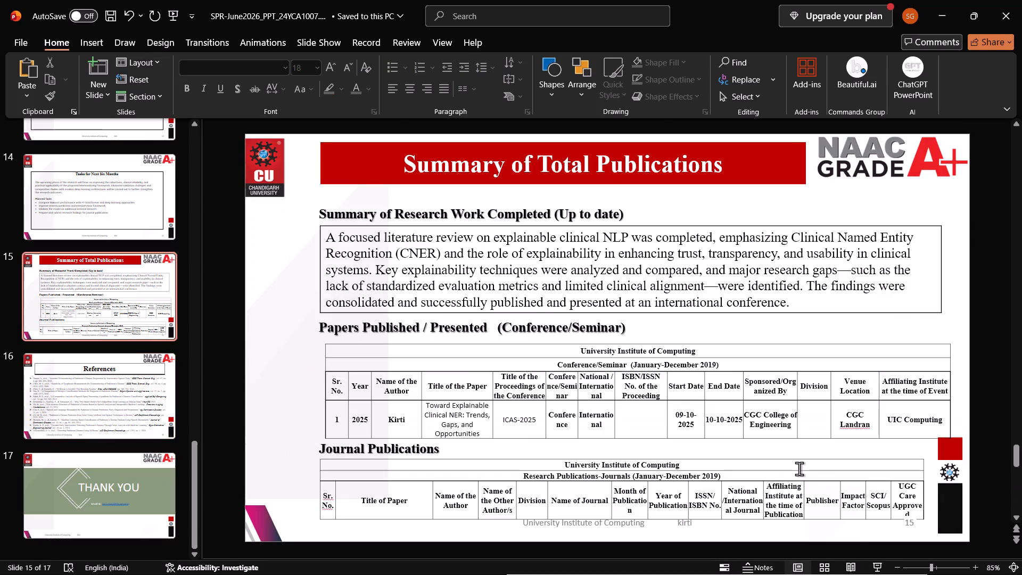
pyautogui.scroll(3, 799, 469)
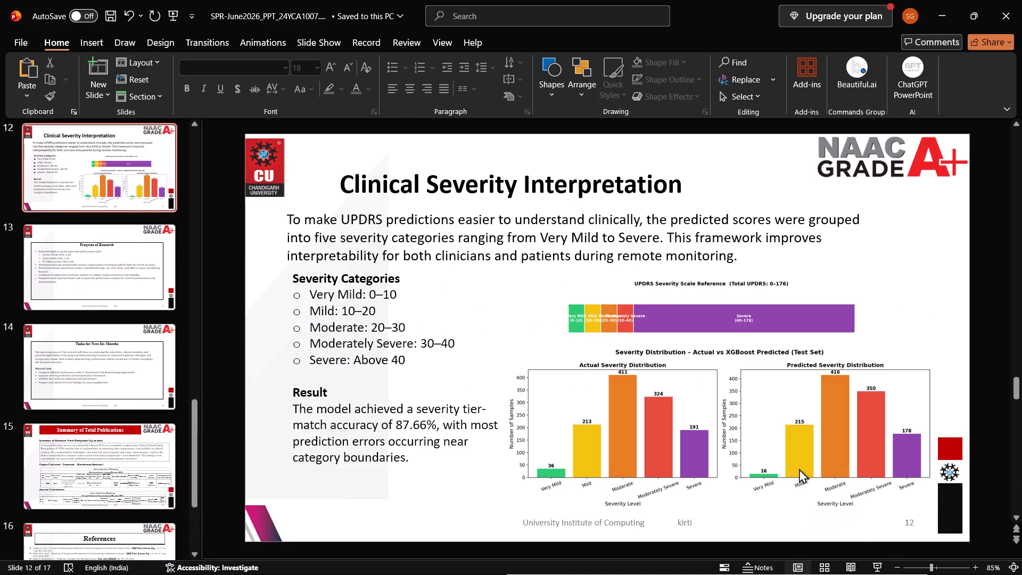
pyautogui.scroll(4, 799, 469)
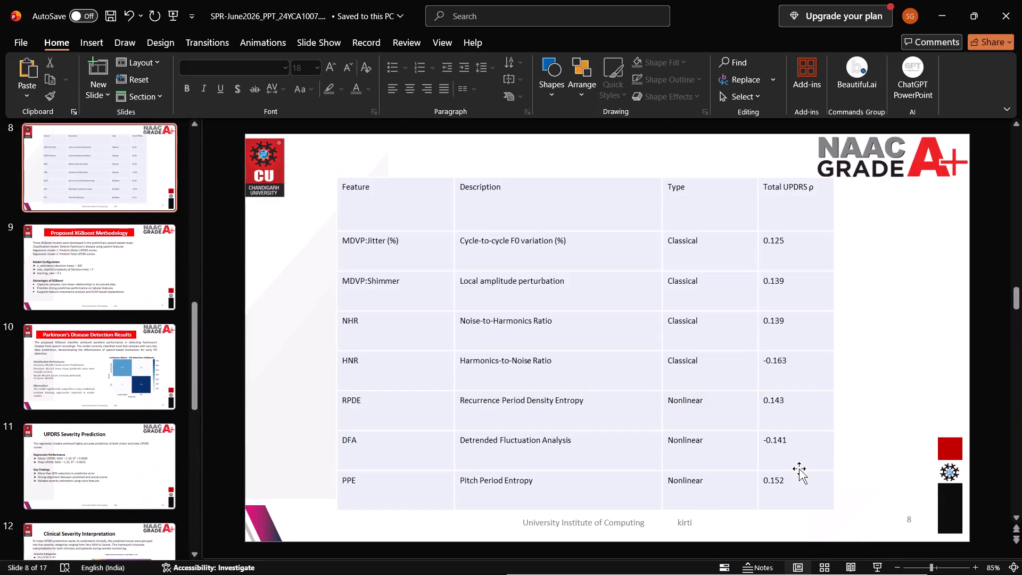